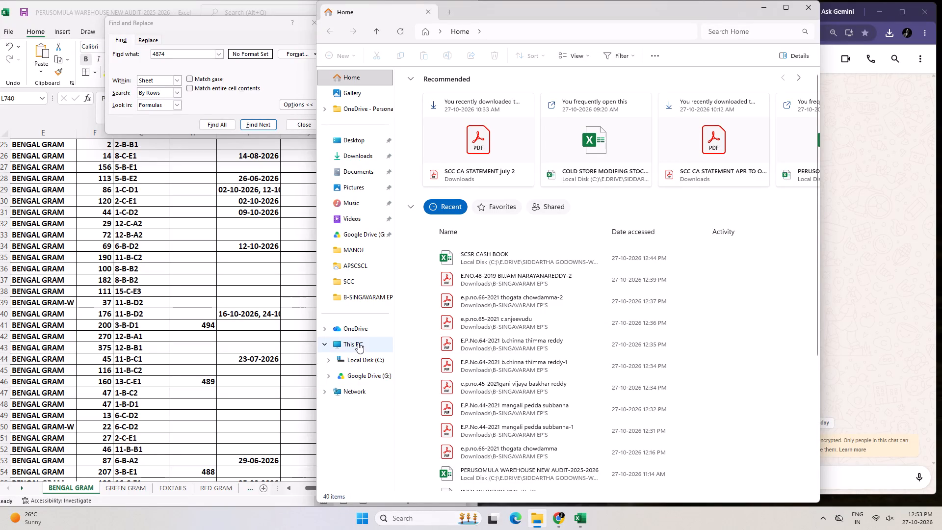
Search the E.DRIVE folder on Local Disk (C:) for "dock".
left_click(374, 360)
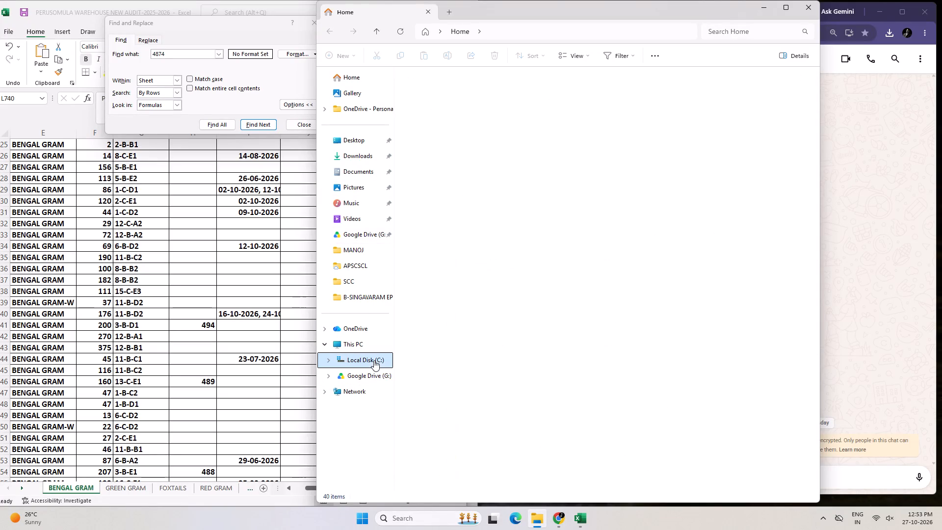
double_click(433, 89)
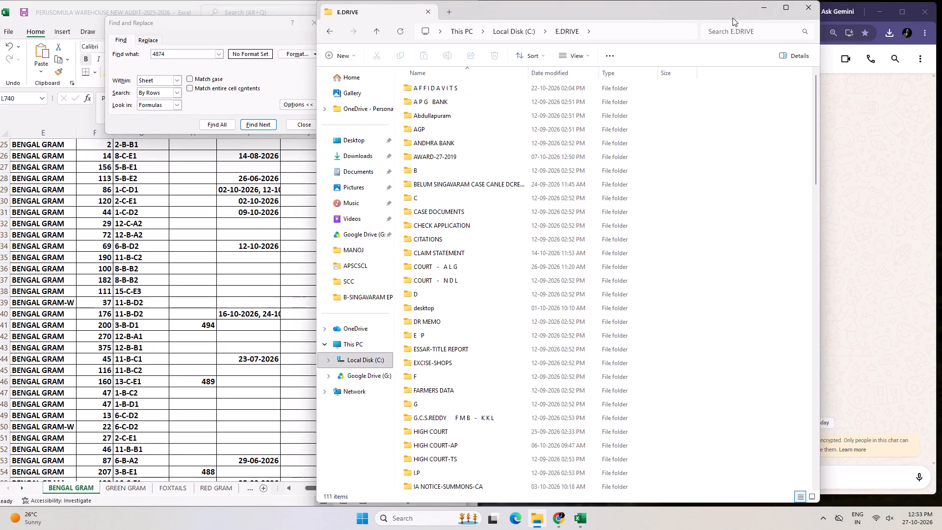
left_click(736, 28)
type("dock")
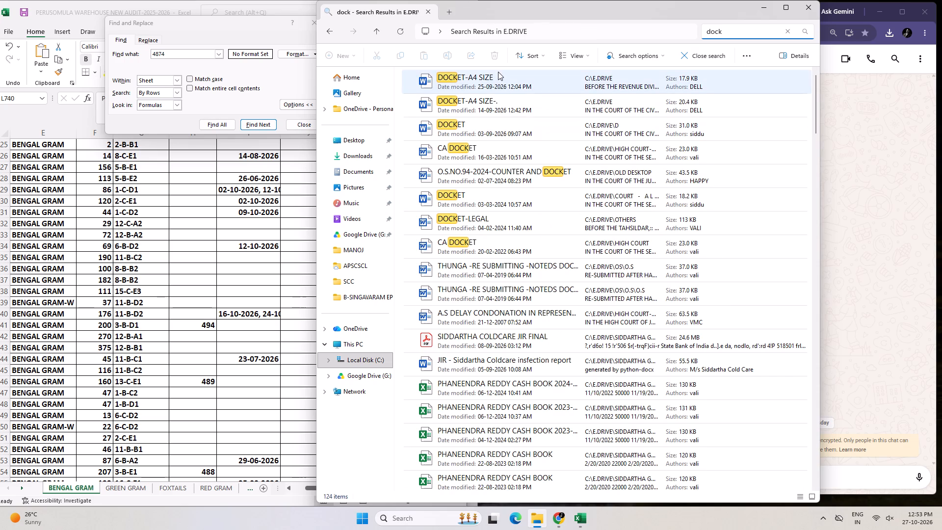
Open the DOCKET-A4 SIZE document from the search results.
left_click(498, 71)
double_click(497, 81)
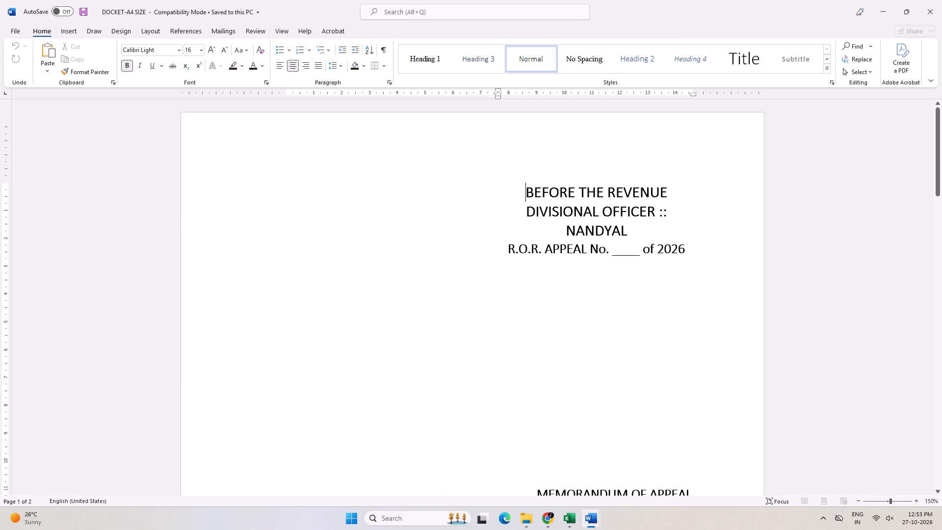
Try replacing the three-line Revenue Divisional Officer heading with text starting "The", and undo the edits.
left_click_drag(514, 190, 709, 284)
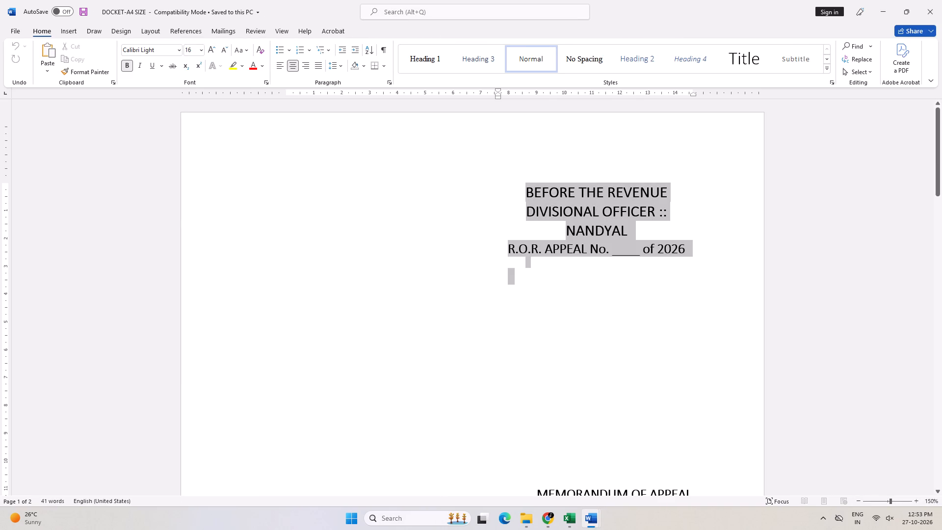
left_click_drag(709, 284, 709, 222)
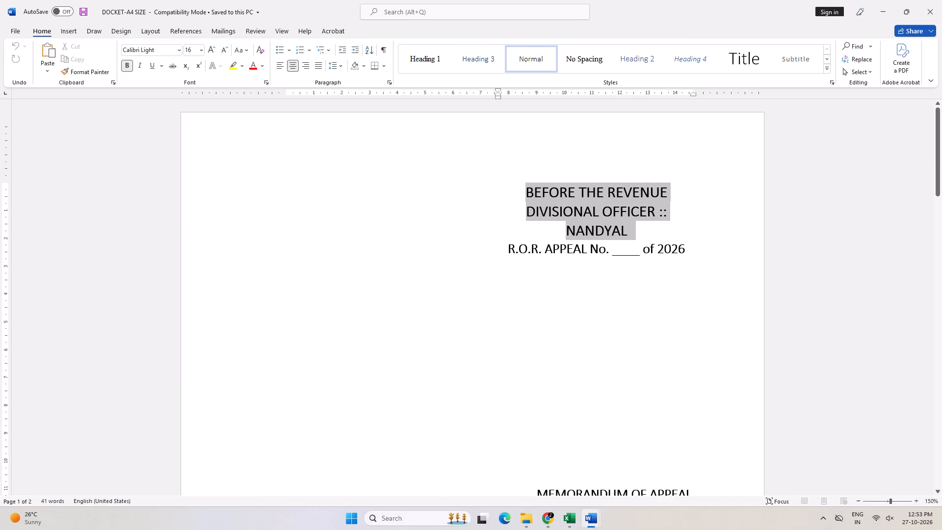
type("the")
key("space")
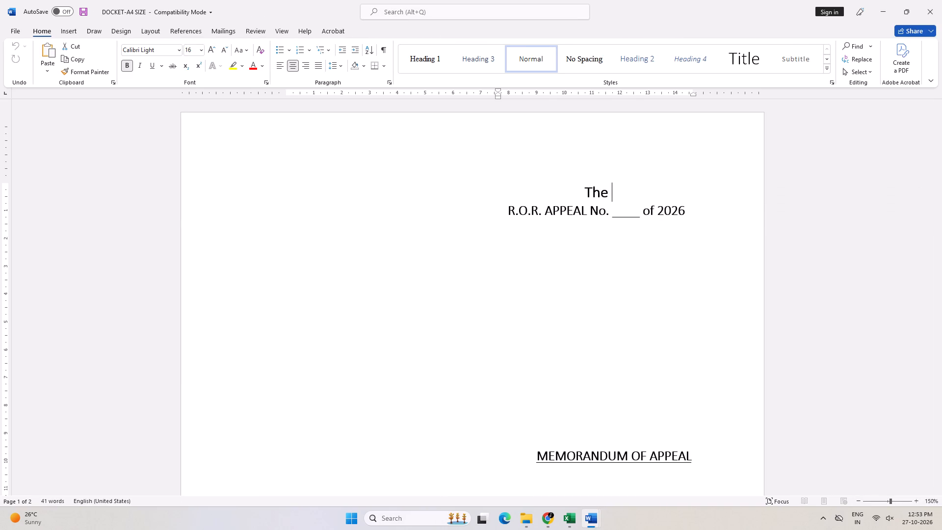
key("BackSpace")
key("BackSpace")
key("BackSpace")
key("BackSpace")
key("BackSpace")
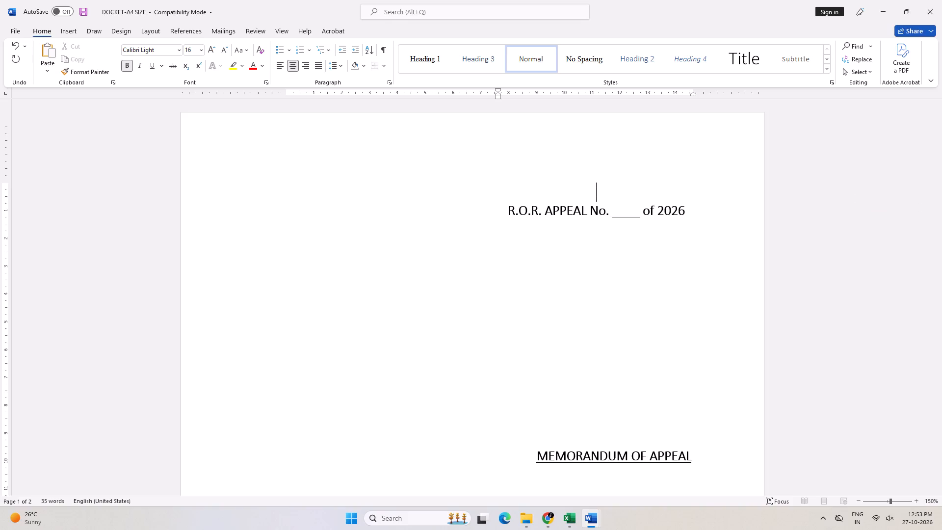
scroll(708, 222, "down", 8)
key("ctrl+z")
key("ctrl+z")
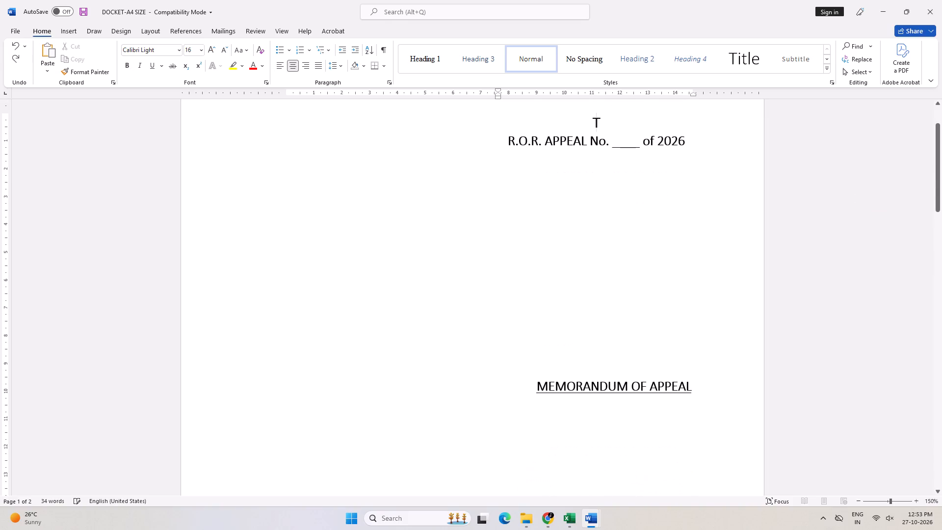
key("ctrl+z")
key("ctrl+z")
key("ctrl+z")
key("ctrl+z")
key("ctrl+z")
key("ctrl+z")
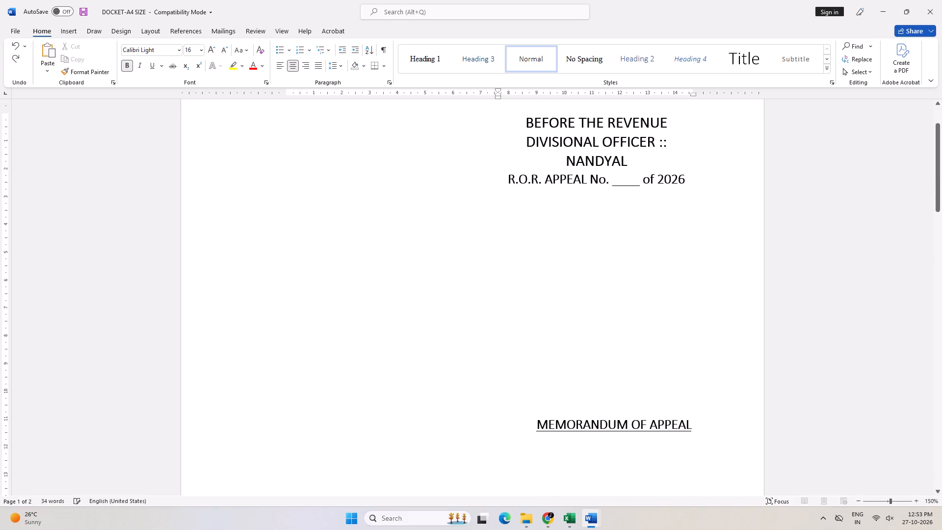
Check the rest of the docket, and close it along with the STORAGE CHARGES FORMATT document.
scroll(801, 303, "down", 20)
scroll(801, 303, "down", 18)
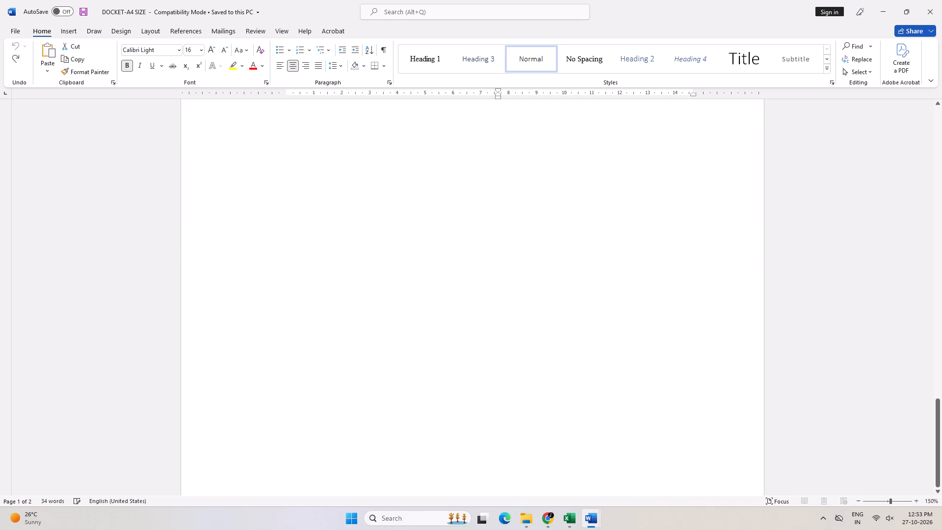
scroll(784, 399, "down", 3)
scroll(808, 302, "up", 3)
left_click(930, 2)
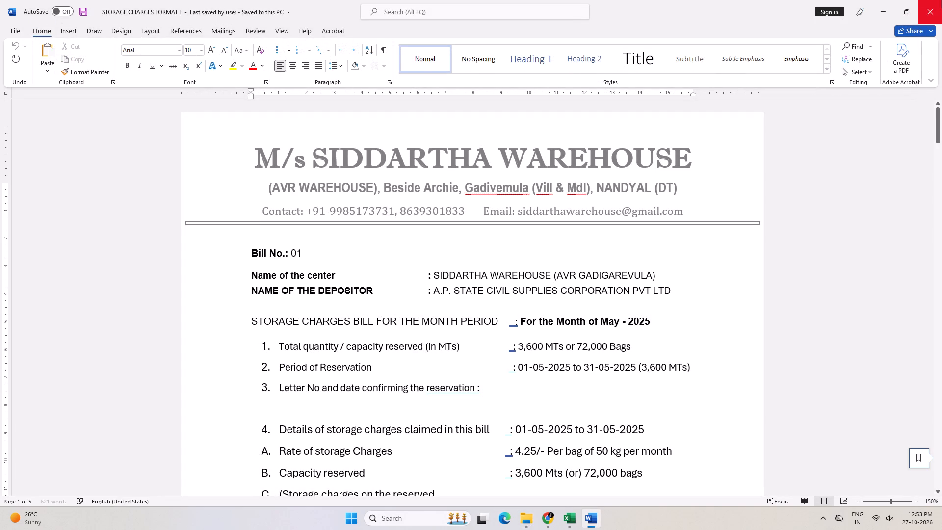
left_click(941, 0)
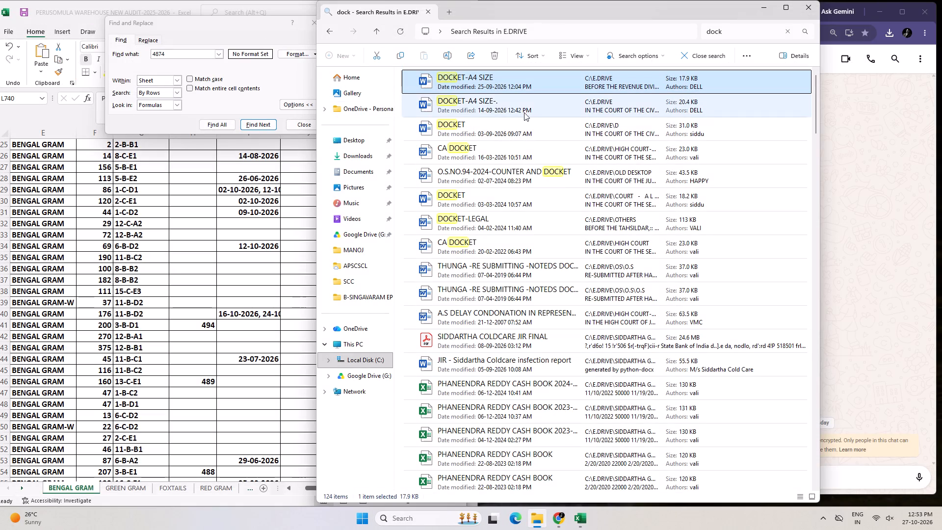
Open the DOCKET-A4 SIZE-. document from the search results.
double_click(524, 110)
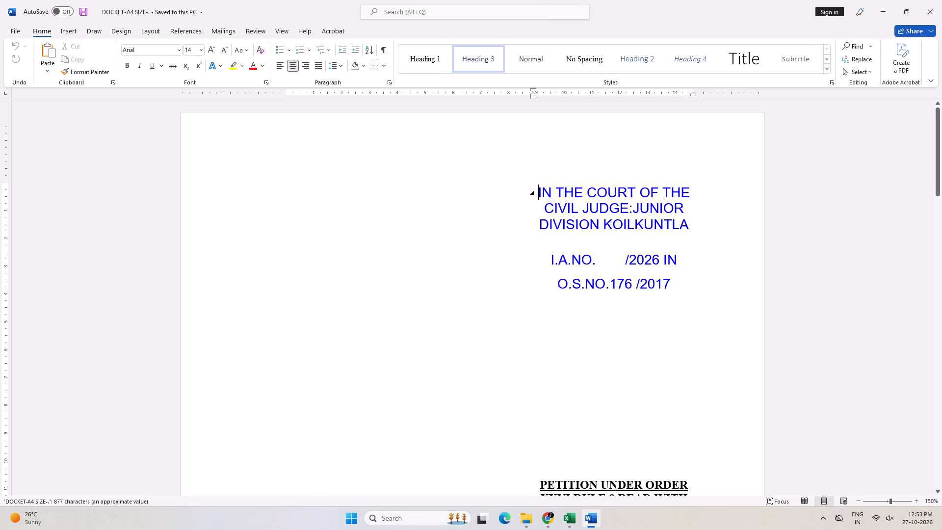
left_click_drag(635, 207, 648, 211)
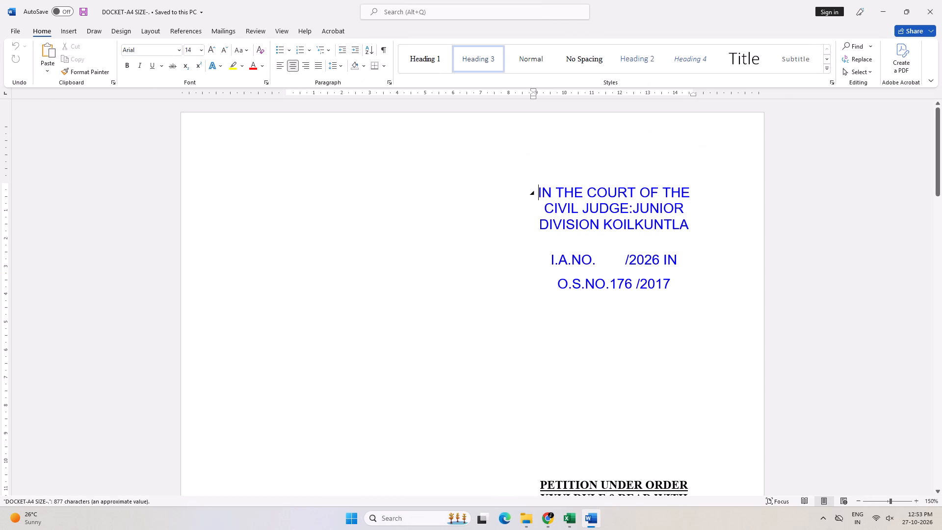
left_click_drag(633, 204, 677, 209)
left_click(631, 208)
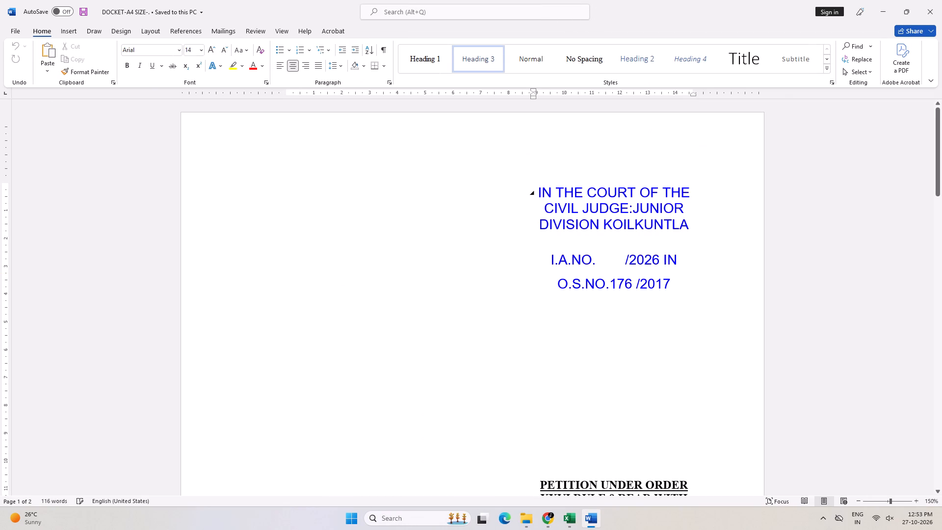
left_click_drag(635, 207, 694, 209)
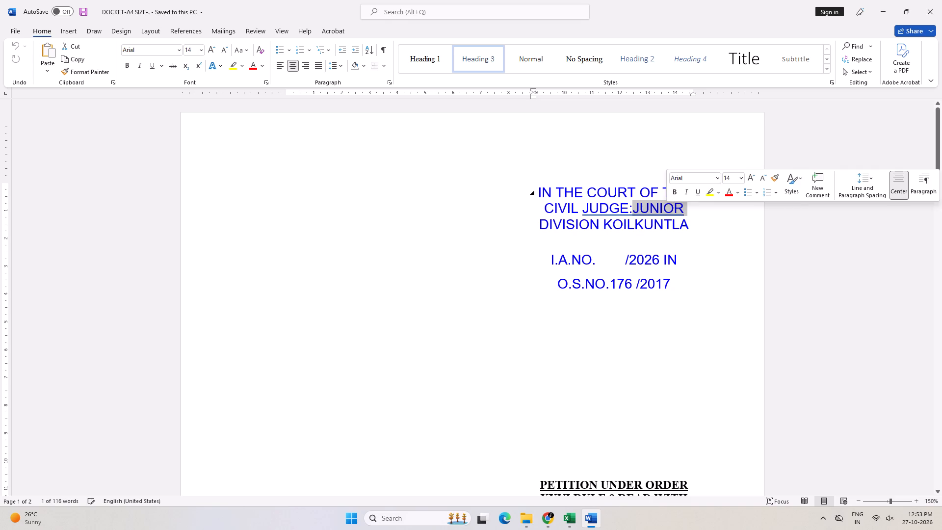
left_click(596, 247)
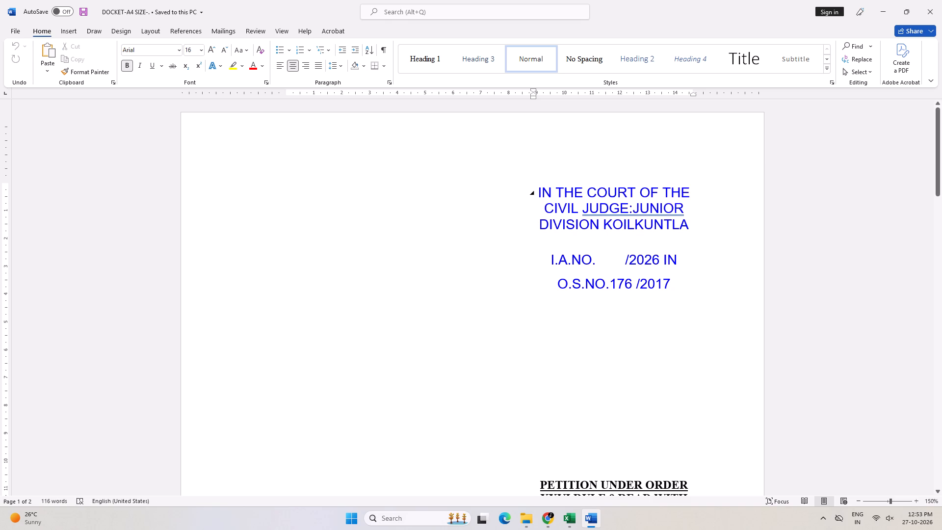
Insert the word HONORABLE in capitals, correctly spelled, before CIVIL in the court heading.
left_click(539, 210)
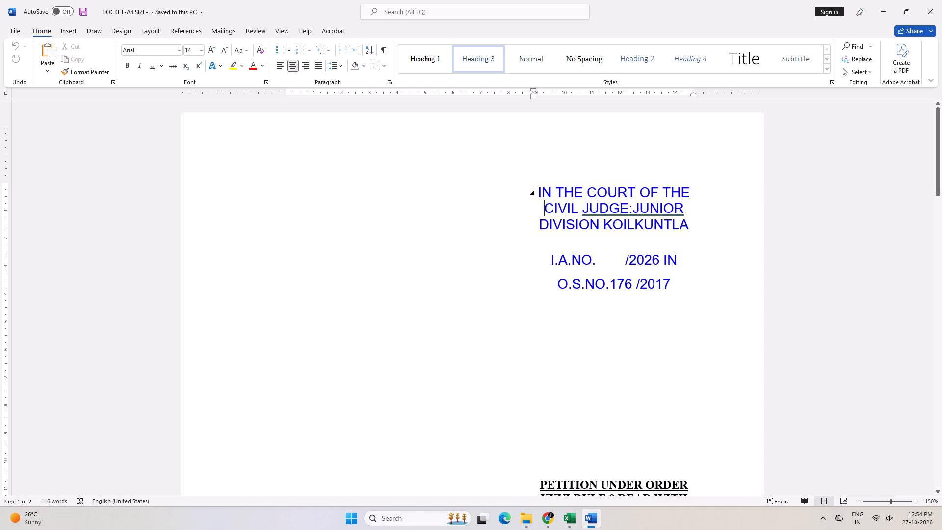
type("honarable")
key("space")
key("BackSpace")
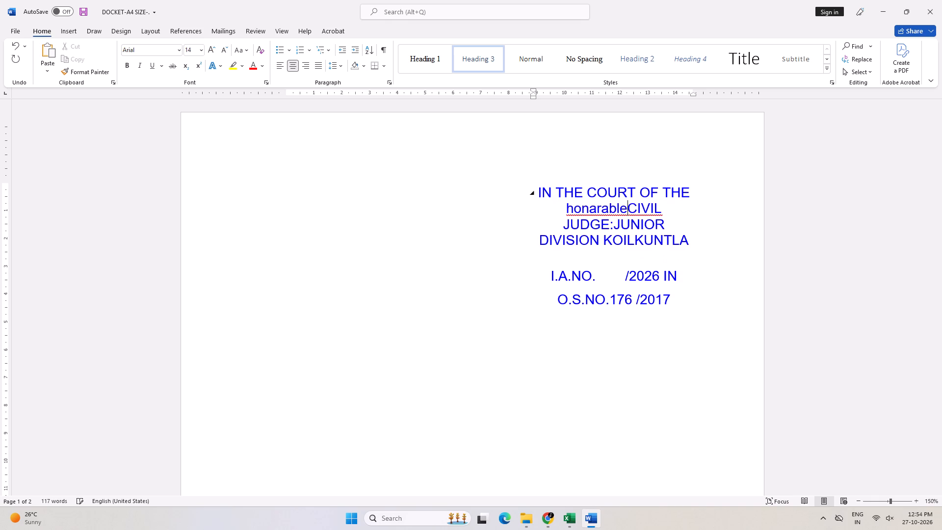
key("space")
right_click(610, 210)
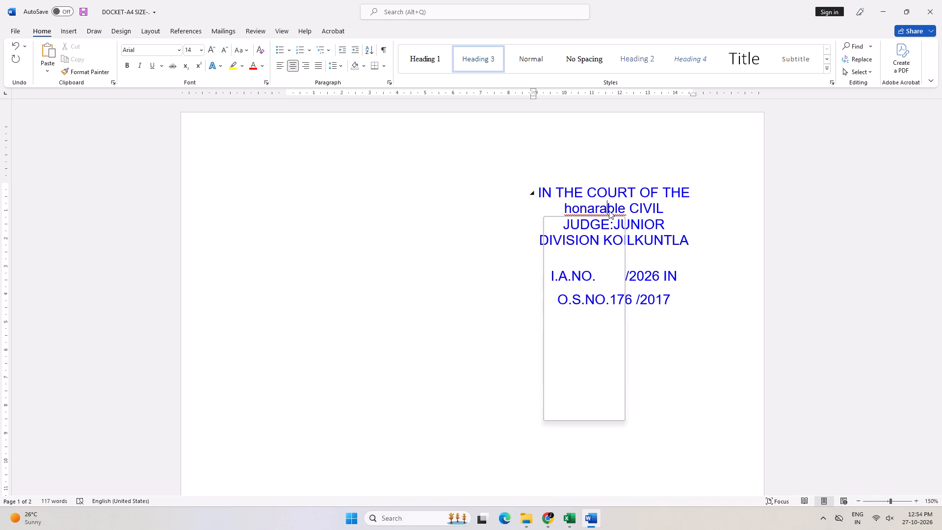
left_click(578, 224)
left_click(568, 211)
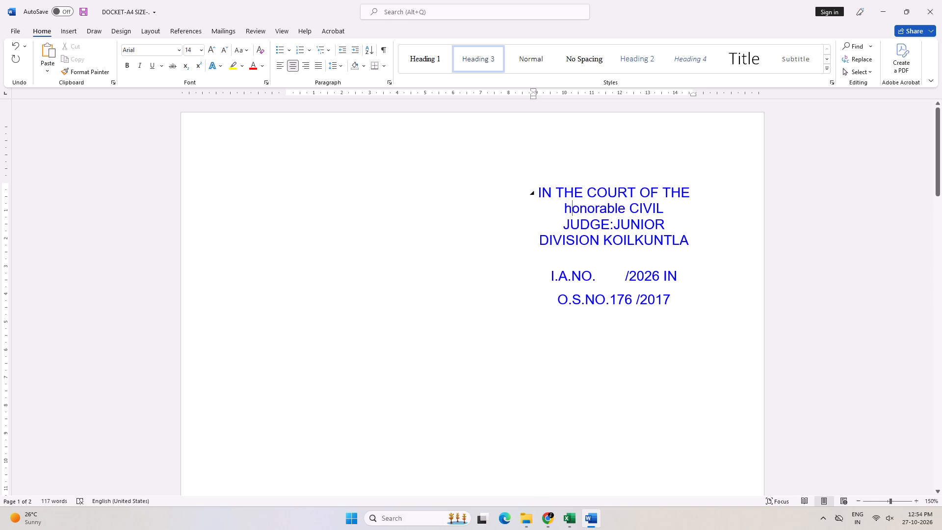
key("shift+F3")
key("shift+F3")
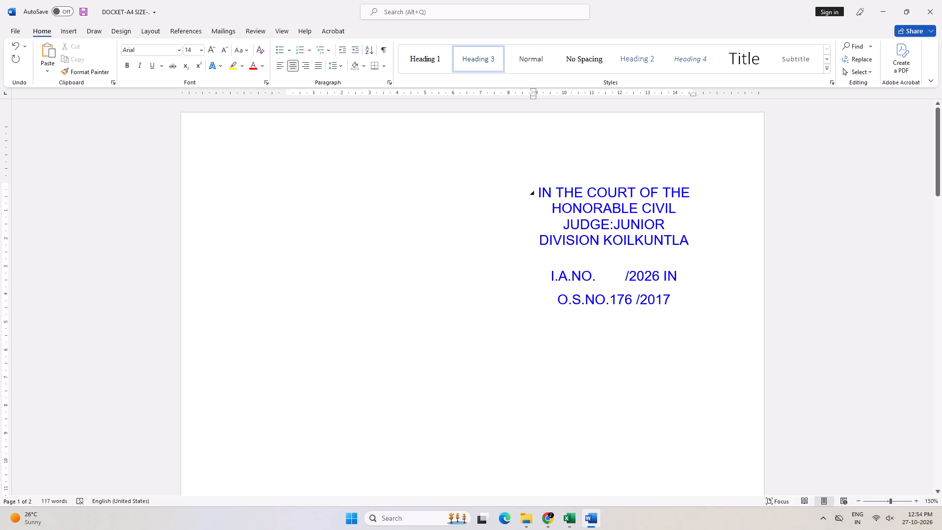
Change the judge's division in the court heading to SENIOR, keeping a space before DIVISION.
left_click_drag(614, 226, 620, 226)
left_click_drag(620, 226, 671, 226)
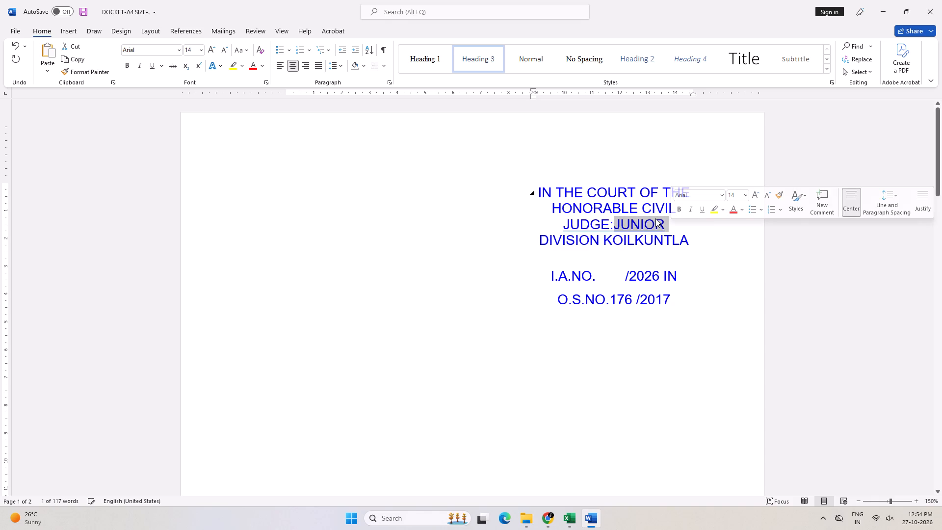
type("SENIO")
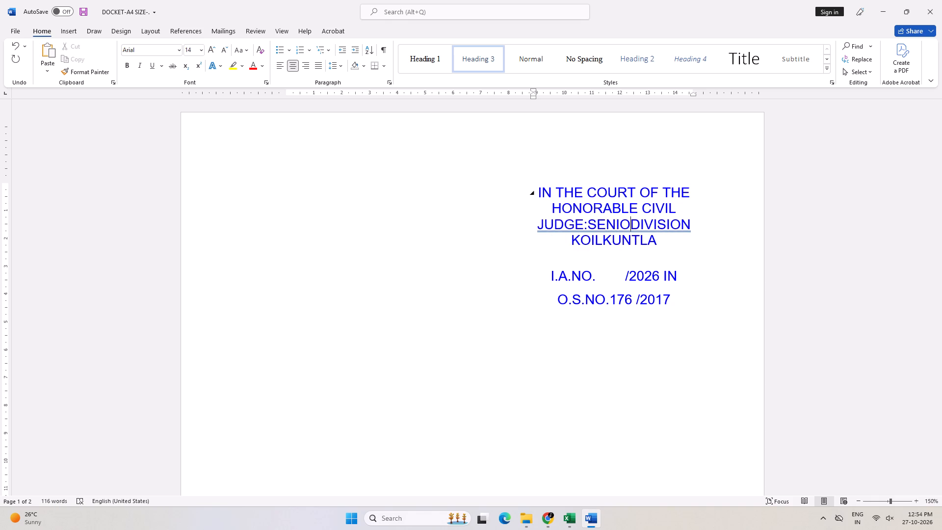
key("r")
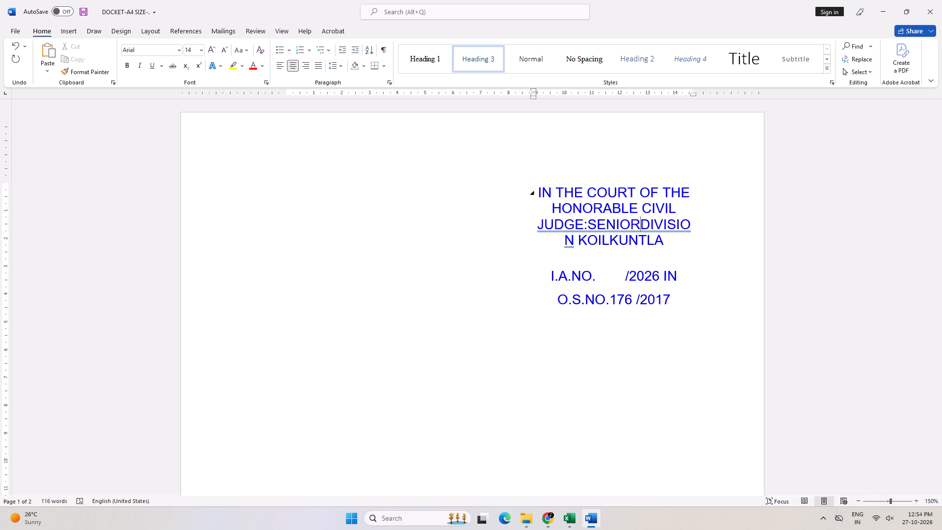
key("space")
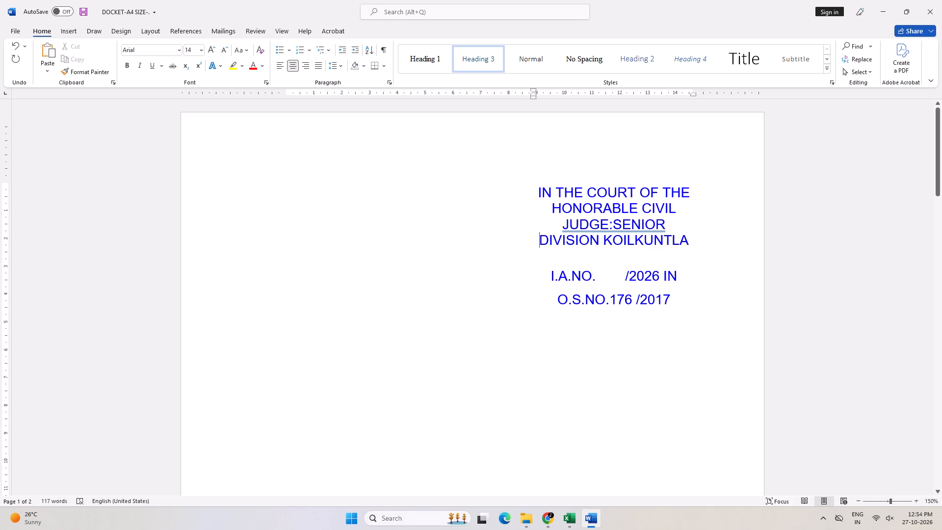
Replace the place name at the end of the court heading with ALLAGADDA.
left_click_drag(604, 242, 713, 239)
type("ALLAGADDA")
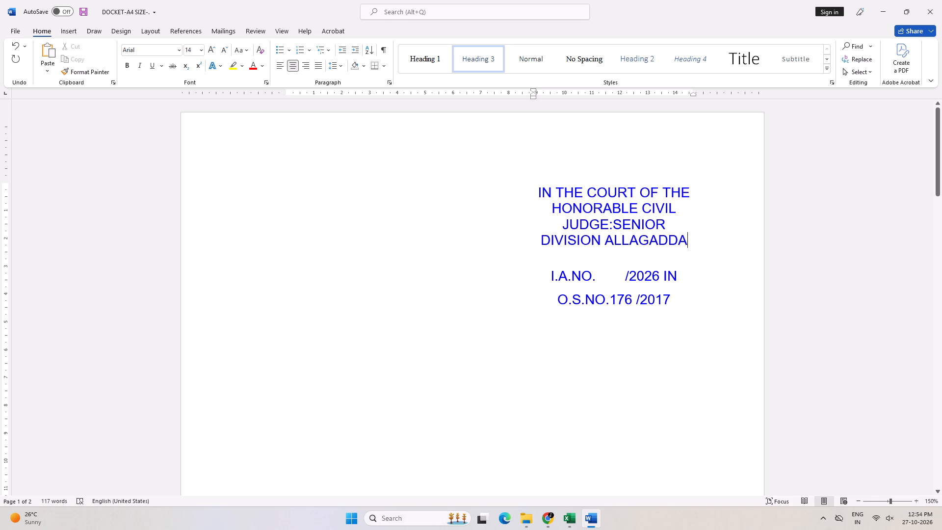
Delete the I.A.NO. line beneath the court heading.
left_click_drag(539, 273, 778, 277)
key("Delete")
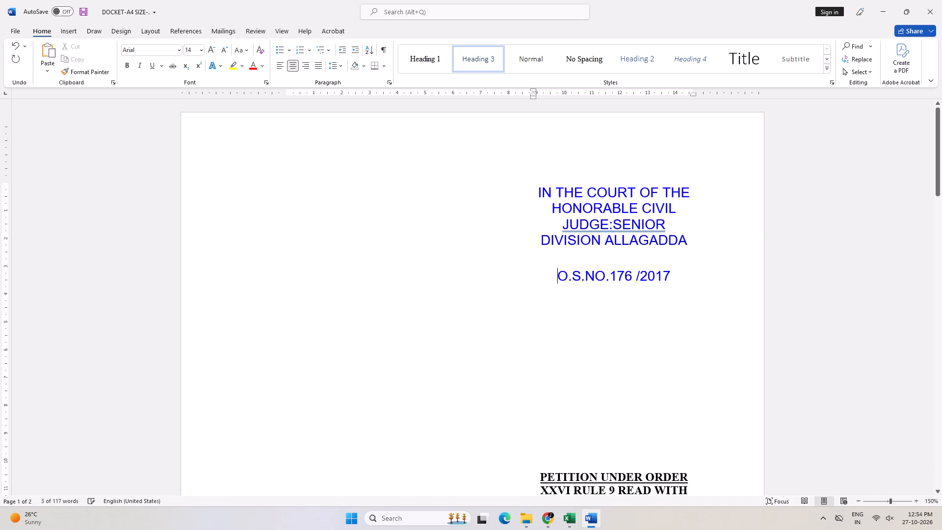
Replace the O.S. case number with a blank gap and set its year to 2026.
left_click_drag(611, 277, 628, 272)
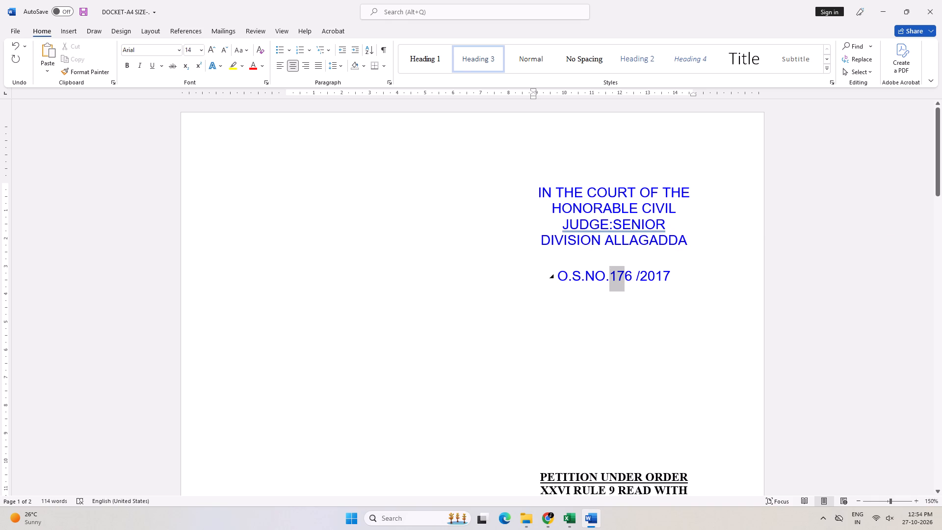
left_click_drag(628, 272, 630, 281)
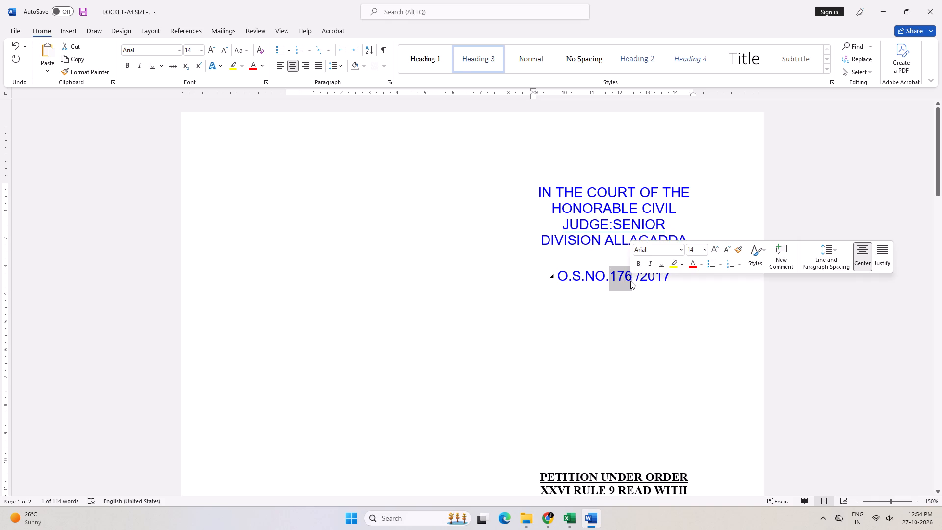
key("space")
key("space")
key("space")
key("space")
key("space")
key("space")
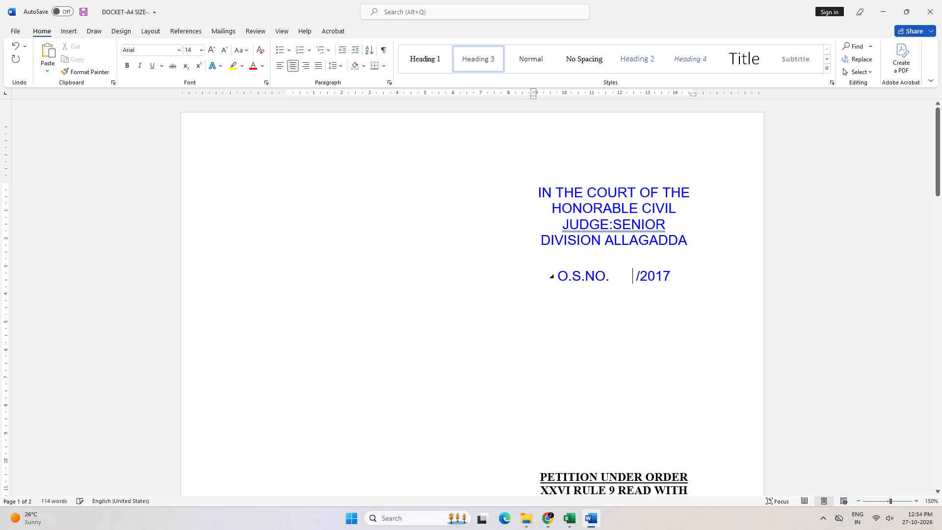
left_click_drag(678, 273, 658, 279)
type("26")
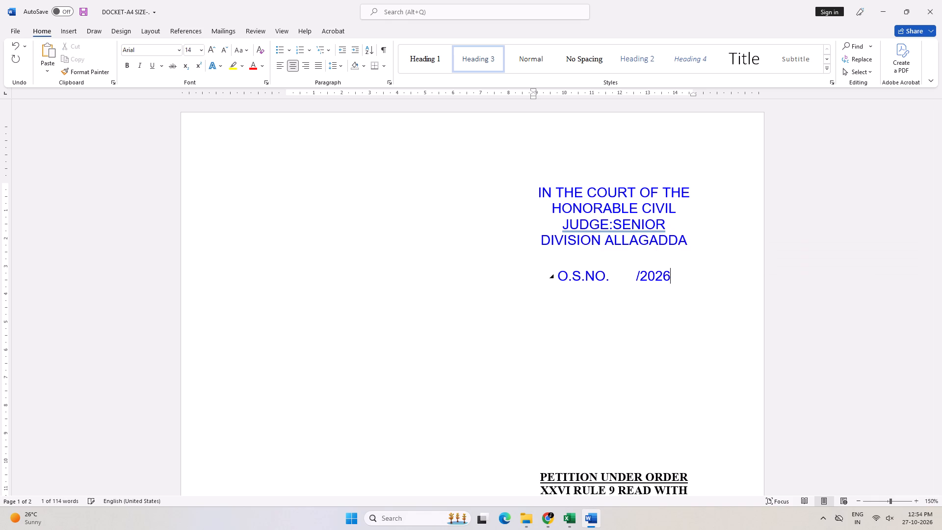
Replace the word PETITION at the start of the docket's underlined title with PLAINT FILED.
scroll(648, 310, "down", 4)
left_click_drag(538, 337, 682, 336)
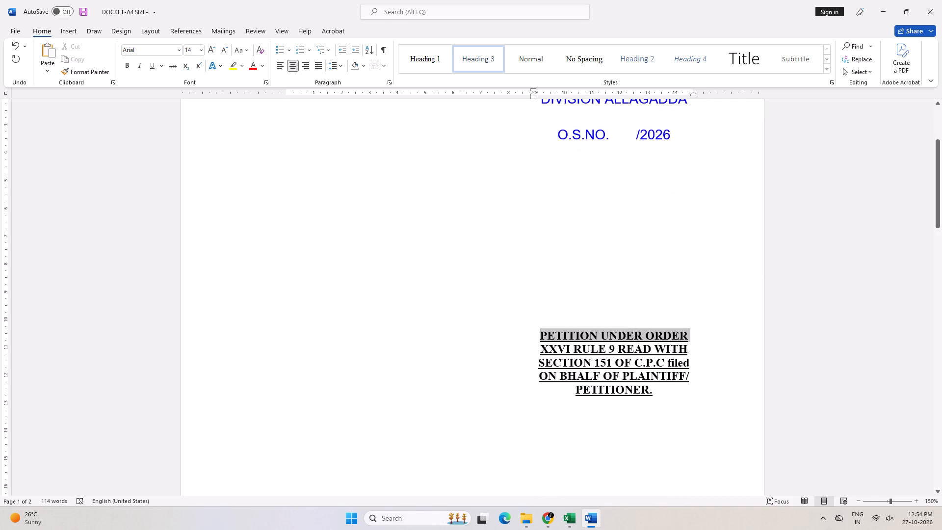
left_click_drag(682, 336, 688, 336)
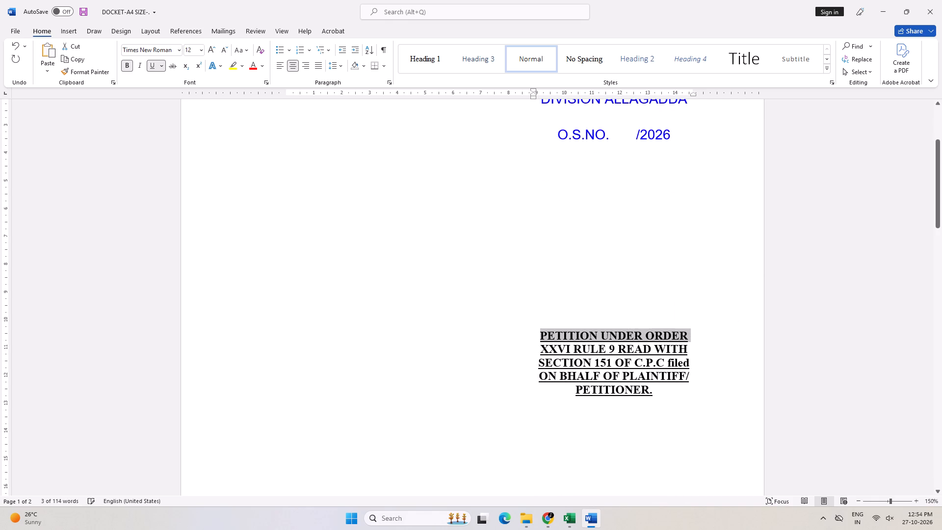
left_click(556, 360)
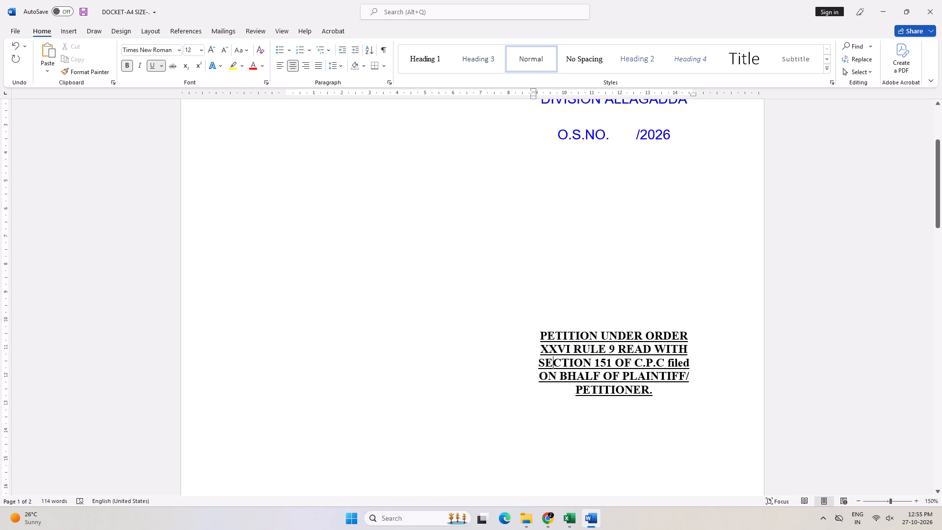
left_click_drag(540, 332, 676, 332)
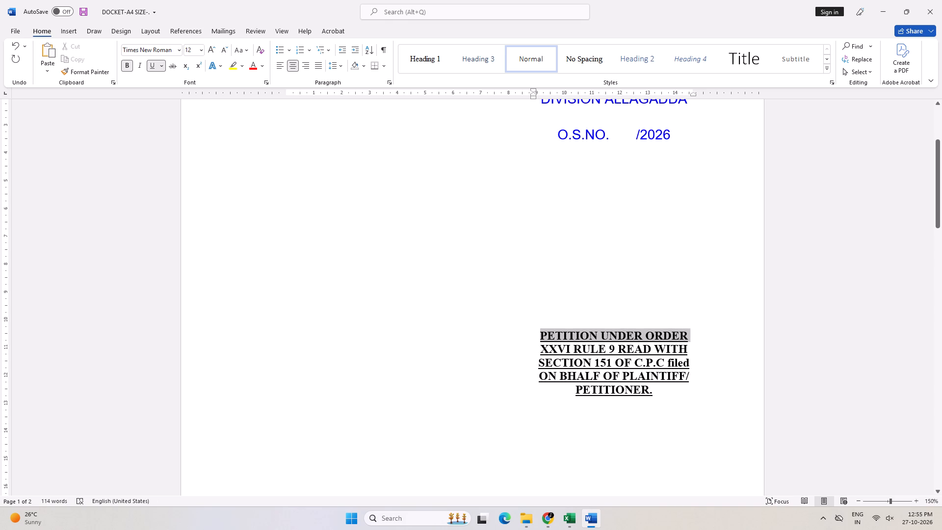
left_click_drag(676, 332, 594, 335)
type("PLAINT FI")
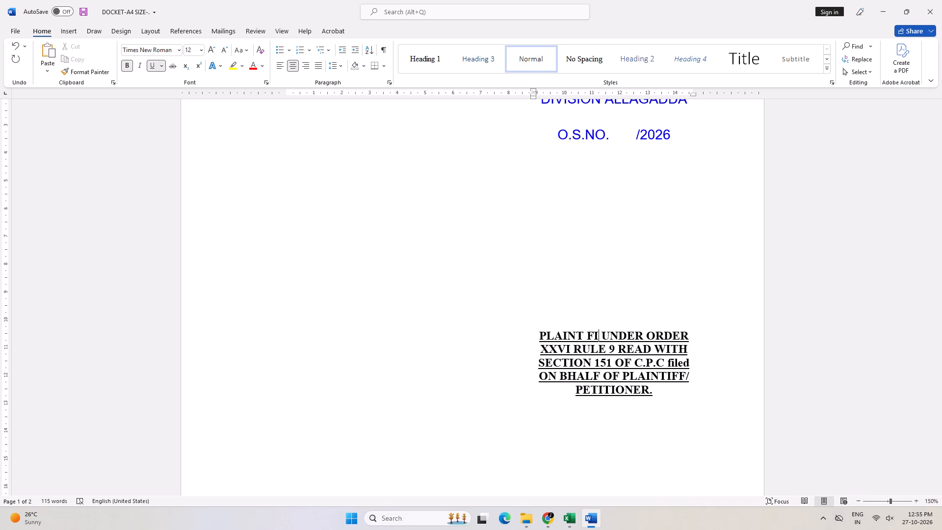
type("LED")
key("space")
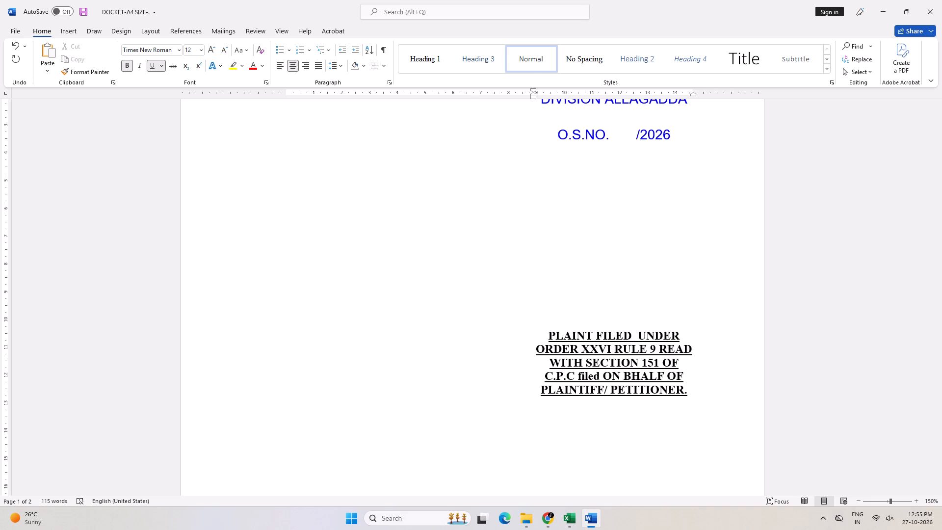
Delete the words ORDER XXVI RULE 9 READ WITH from the docket title.
left_click_drag(531, 350, 595, 351)
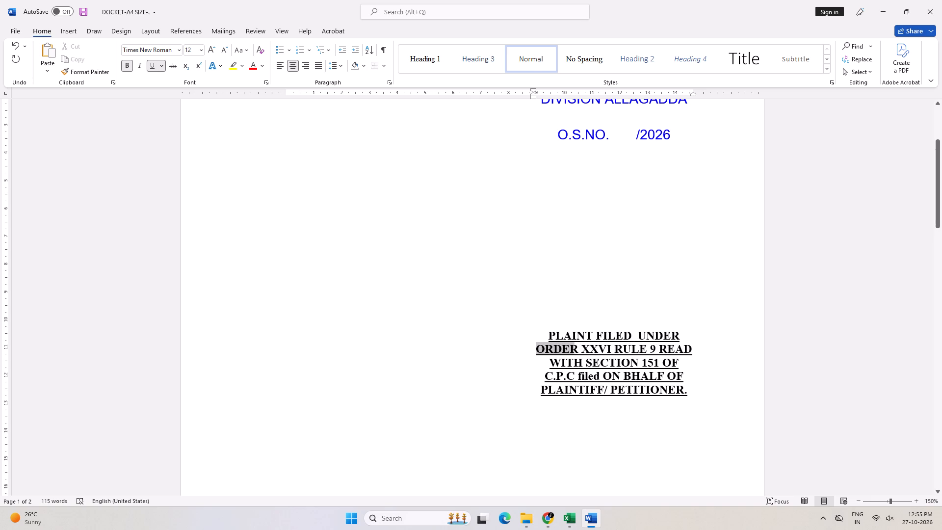
left_click_drag(595, 351, 682, 354)
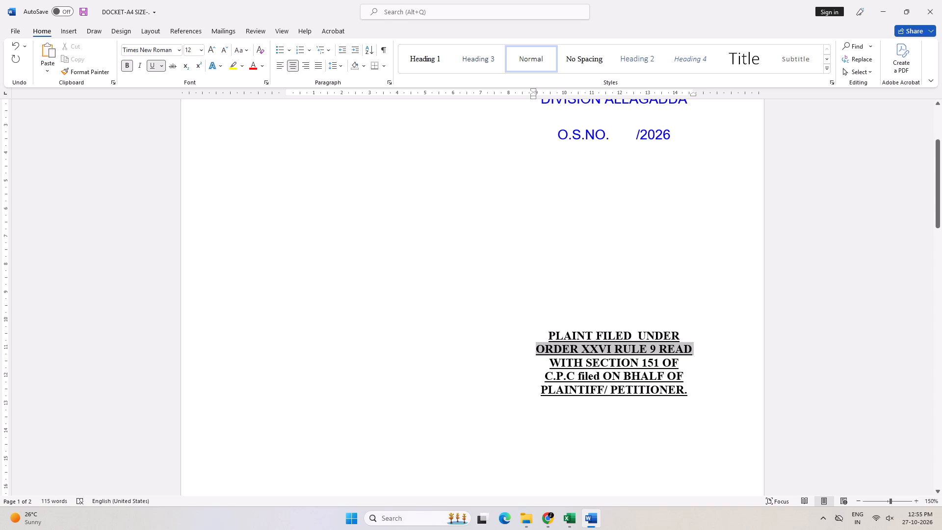
left_click_drag(682, 354, 583, 357)
key("Delete")
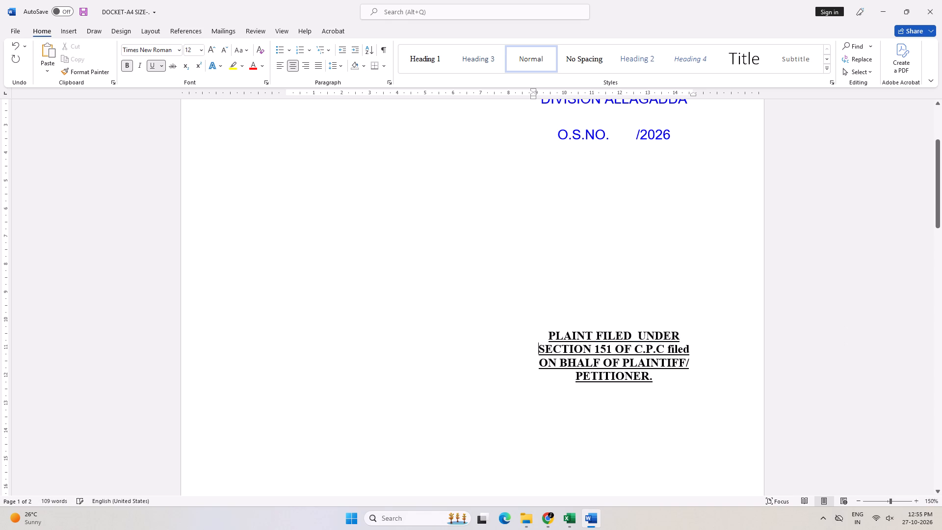
Replace section number 151 in the docket title with 26 R/W, in capitals and followed by a space.
left_click_drag(592, 348, 620, 349)
left_click(602, 349)
left_click_drag(596, 348, 614, 349)
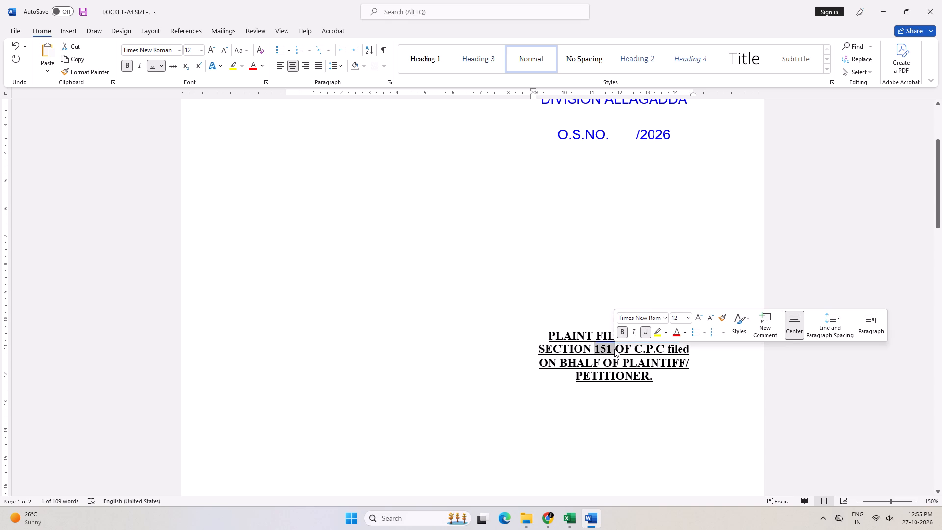
type("26")
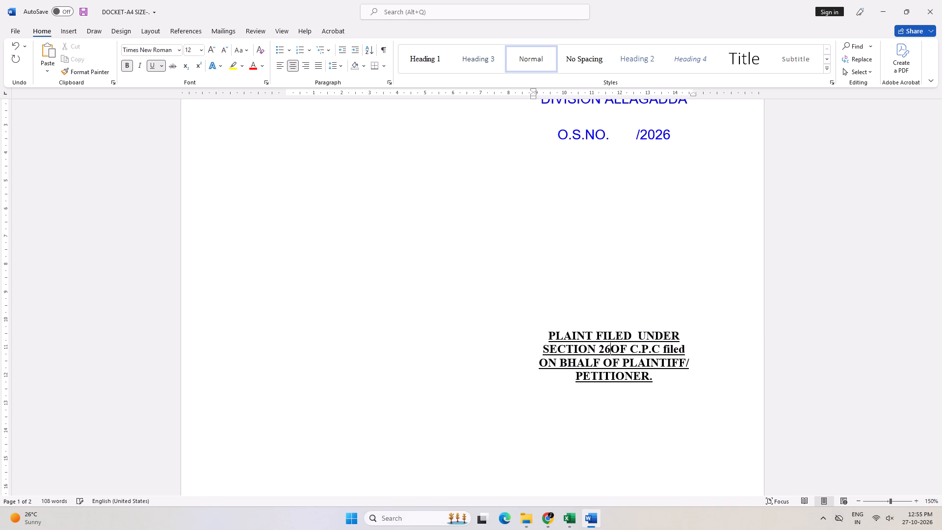
key("space")
type("r/")
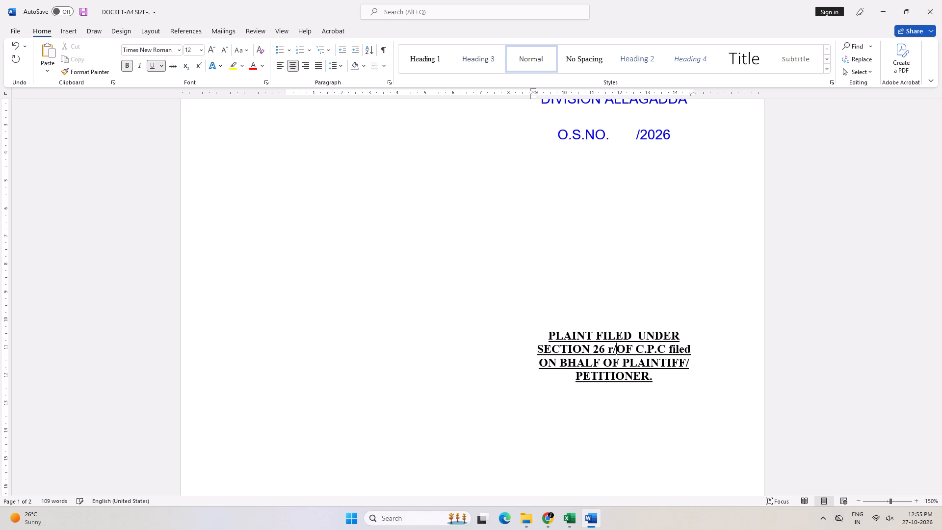
key("shift+w")
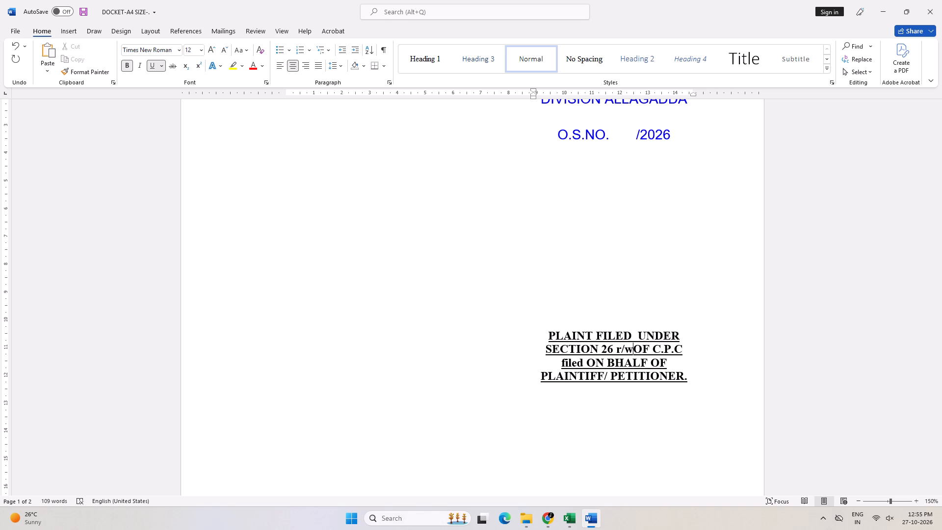
key("shift+Left")
key("shift+Left")
key("shift+Left")
key("shift+Left")
key("shift+Right")
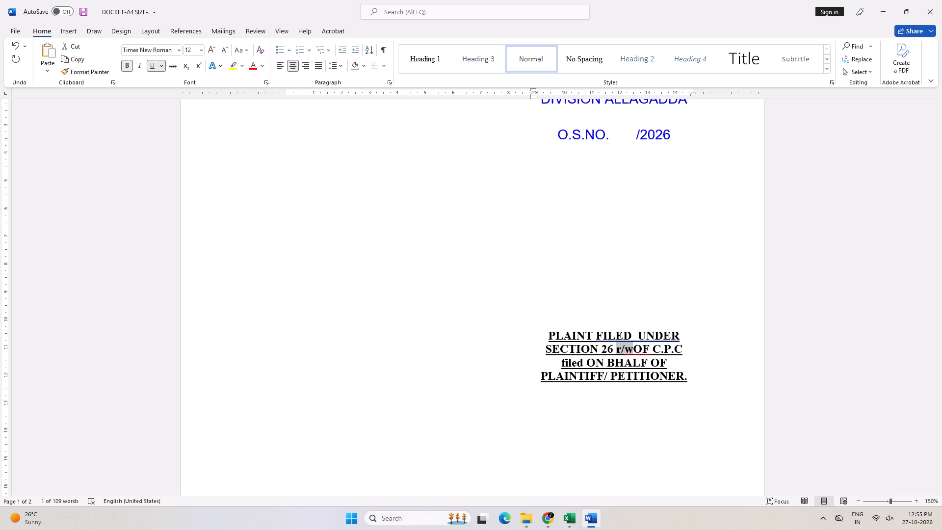
key("shift+F3")
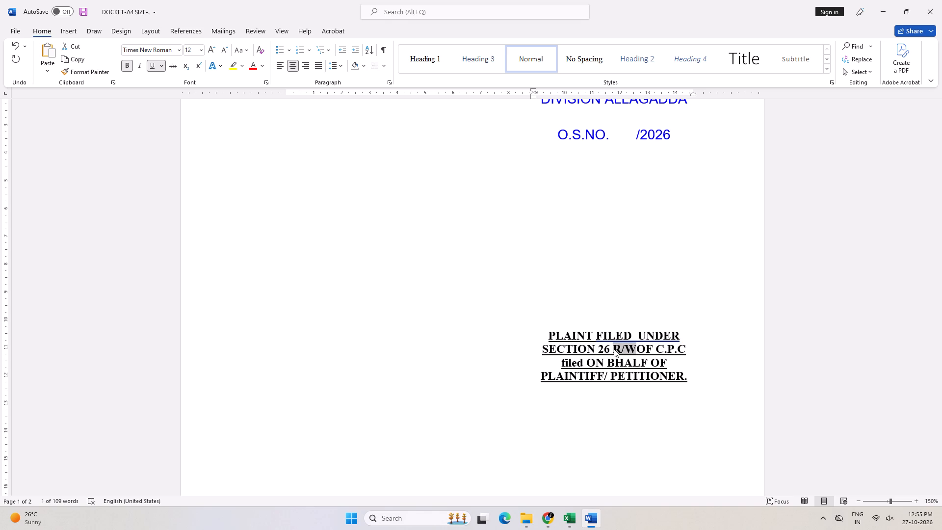
key("Right")
key("space")
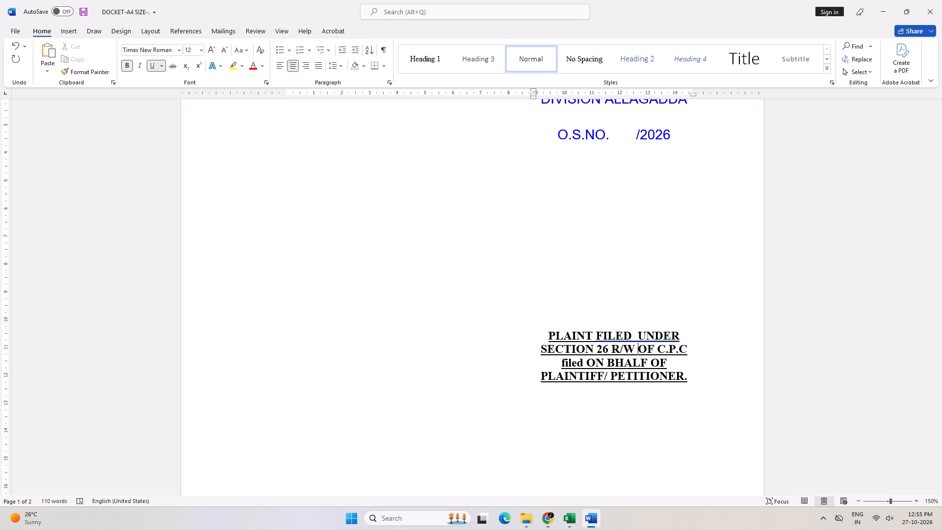
Insert ORDER VII RULE 1 C.P.C after R/W in the docket title.
type("ORDER")
key("space")
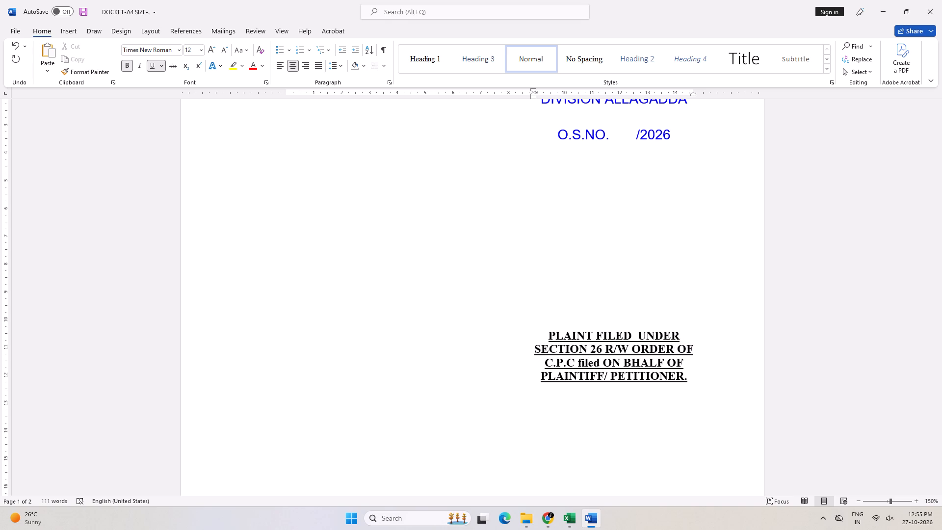
key("v")
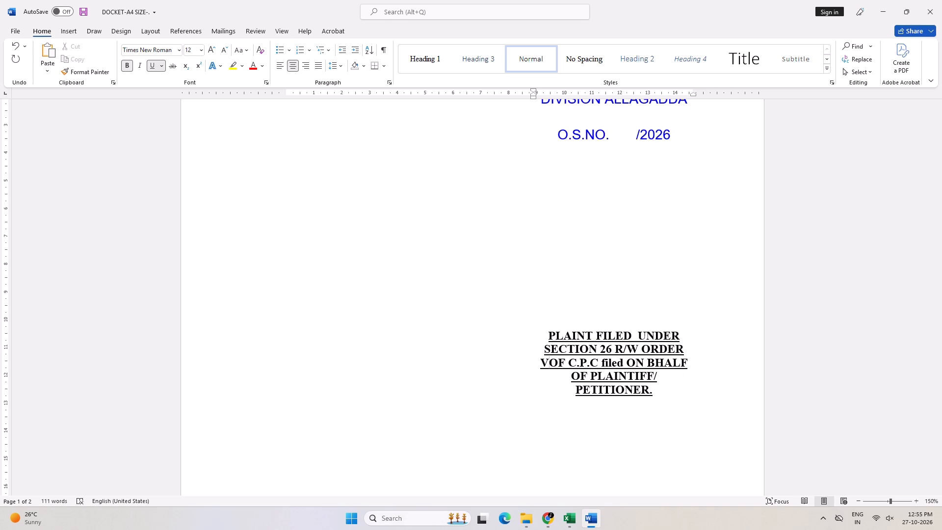
type("II")
key("space")
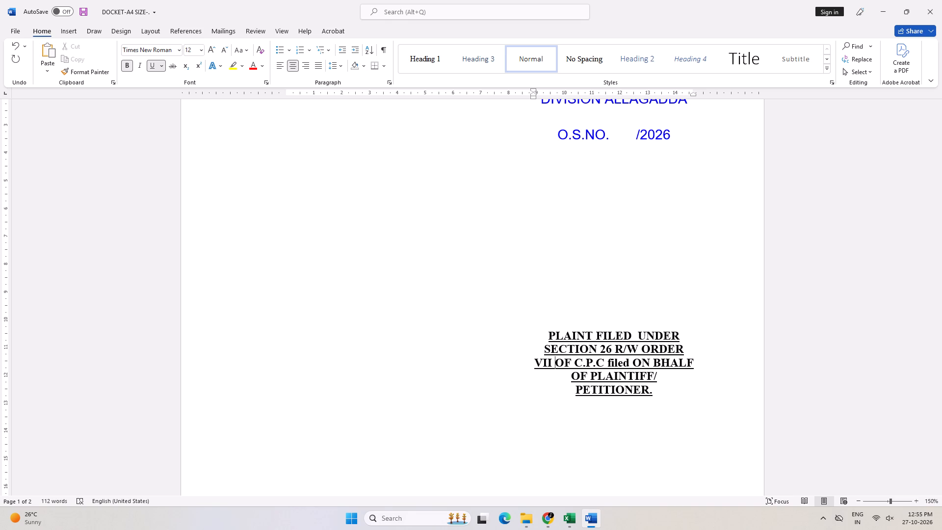
type("RULE")
key("space")
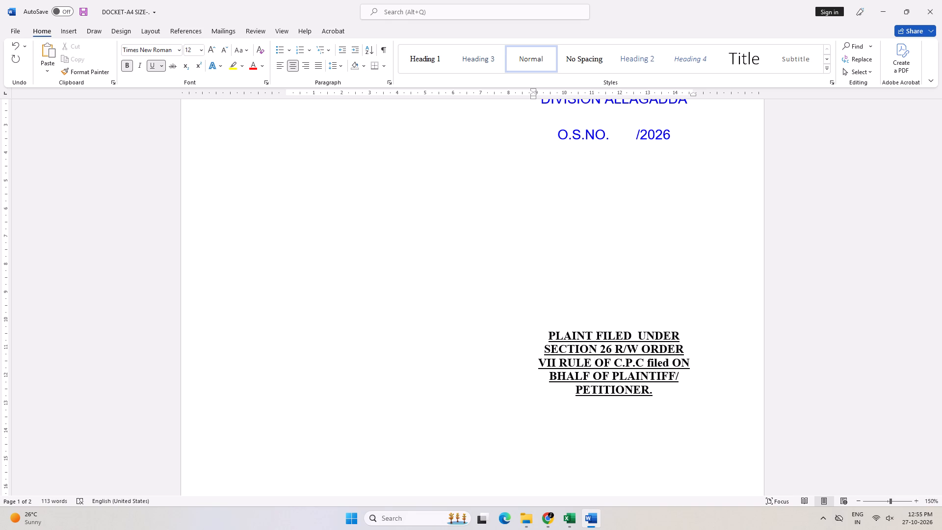
key("1")
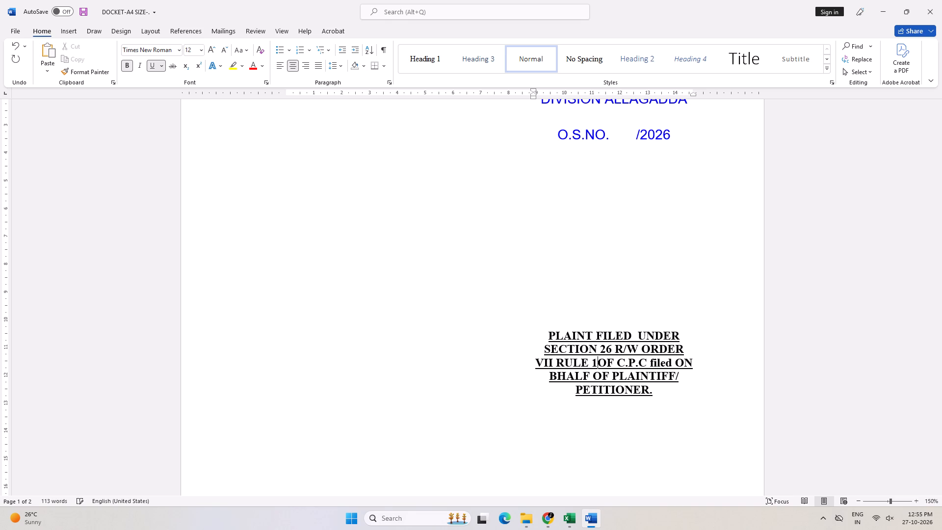
type("C.P.C")
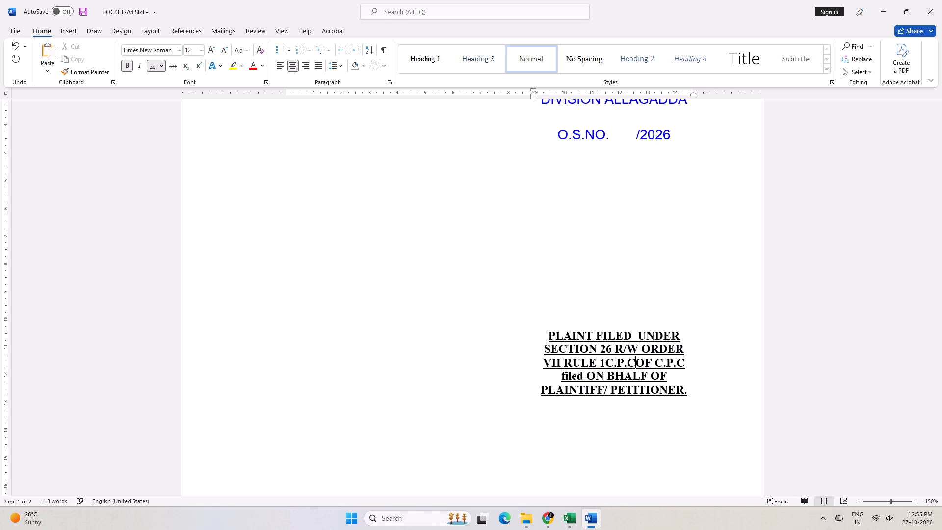
key("space")
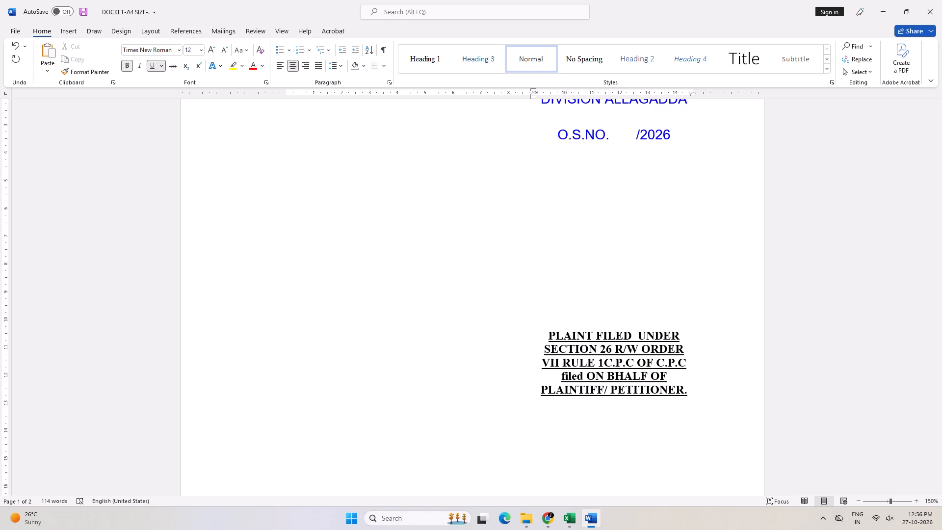
Remove the leftover OF C.P.C filed before ON BHALF in the title, and separate RULE 1 from C.P.C with a space.
key("Delete")
key("Delete")
key("Delete")
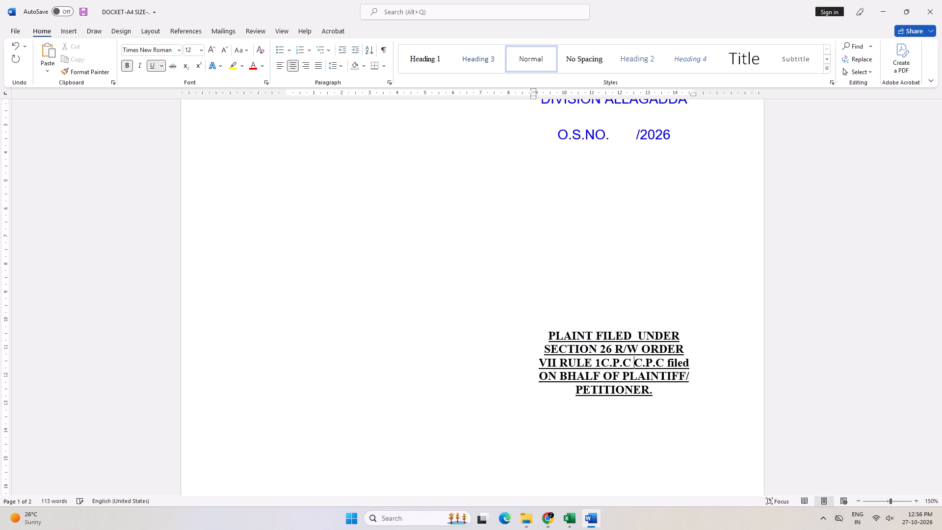
key("Delete")
key("Delete")
key("Delete")
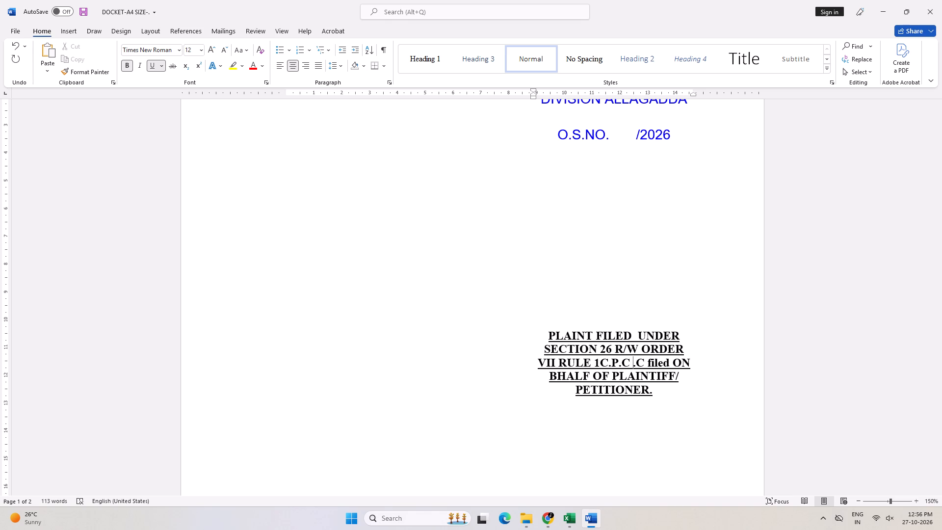
left_click(602, 363)
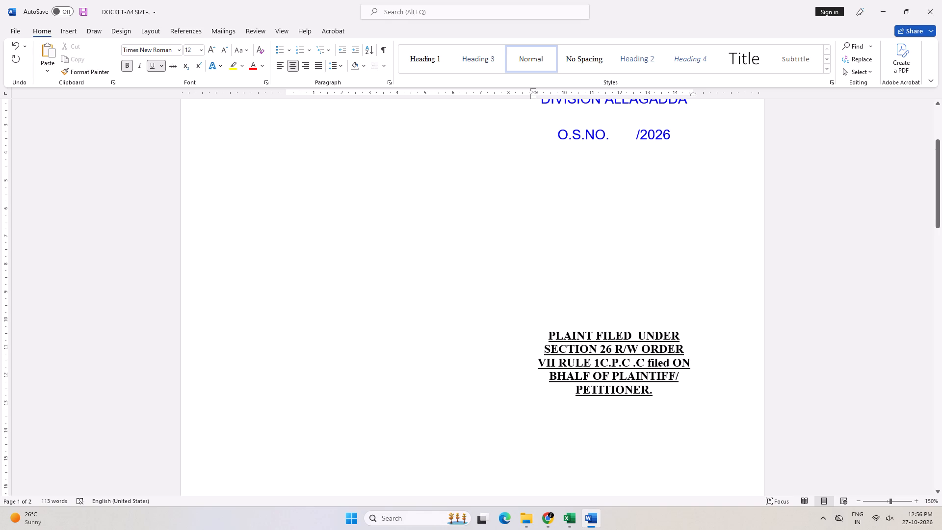
key("space")
left_click(635, 364)
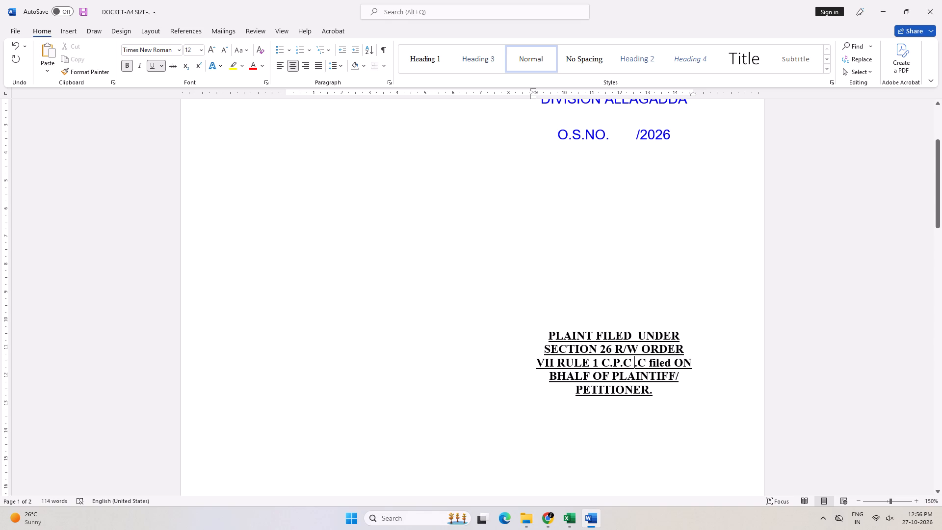
key("Delete")
key("Delete")
key("Delete")
key("Delete")
key("Delete")
key("Delete")
key("Delete")
key("Delete")
key("Delete")
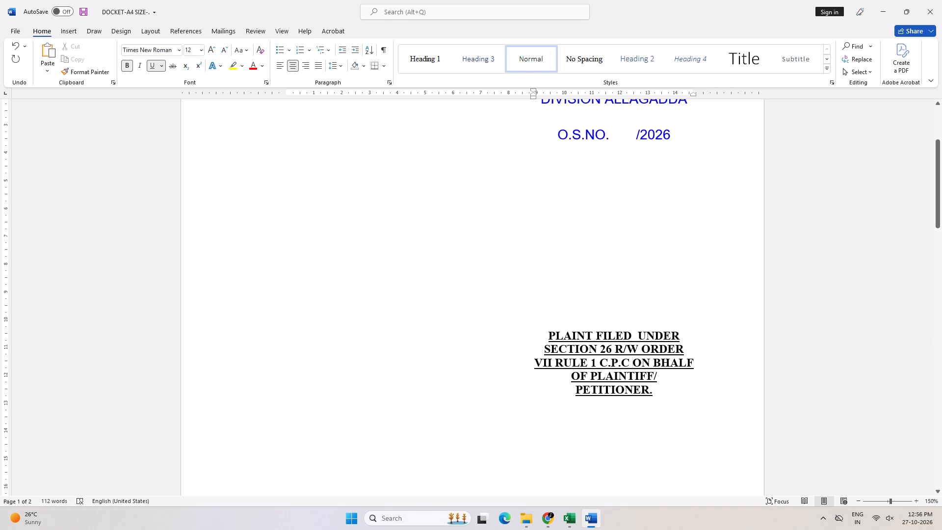
Delete the slash and PETITIONER. after PLAINTIFF at the end of the title, and save the document.
left_click_drag(653, 377, 658, 399)
key("Delete")
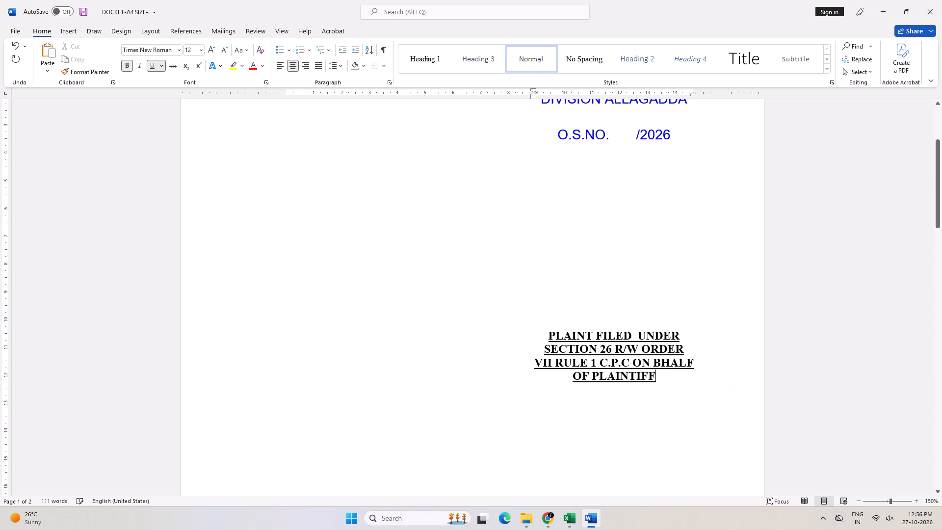
key("ctrl+s")
Change the initials of the second advocate under ADDRESS FOR SERVICE to C.G.
scroll(655, 395, "down", 10)
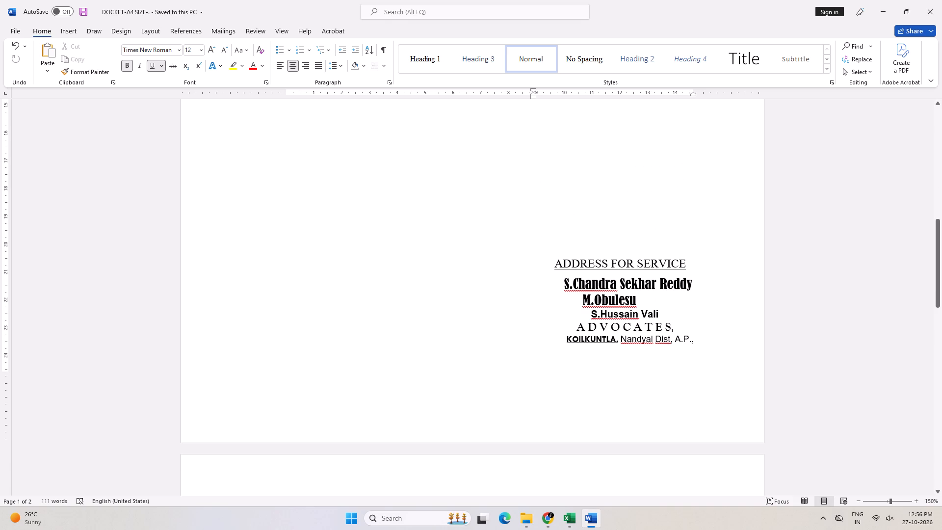
left_click_drag(580, 300, 589, 297)
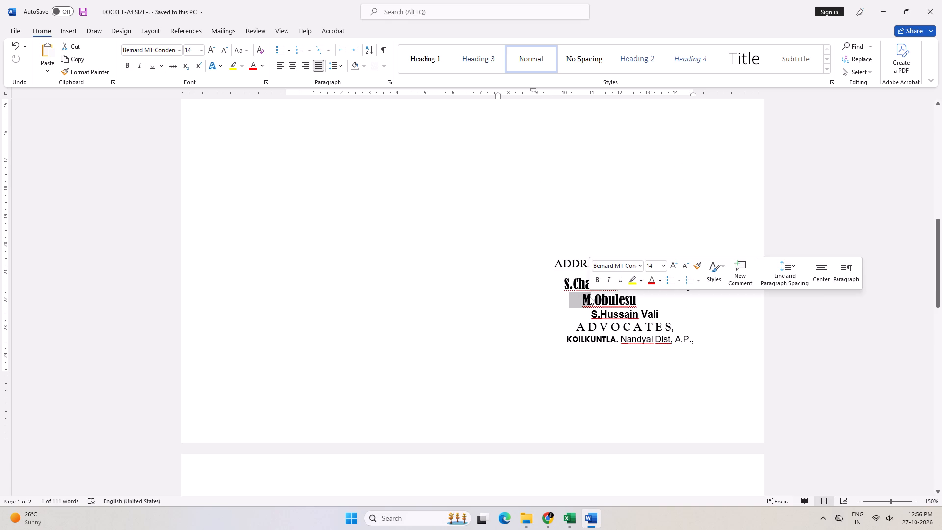
type("C.G")
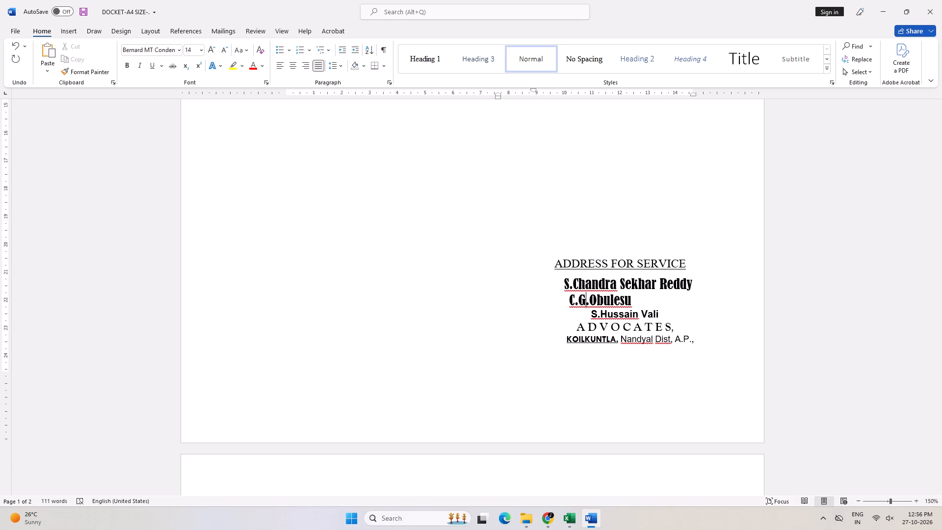
Shift the second advocate's name under ADDRESS FOR SERVICE with leading spaces so it sits roughly centred beneath the first advocate's name.
left_click(562, 300)
key("space")
key("BackSpace")
key("space")
key("space")
key("BackSpace")
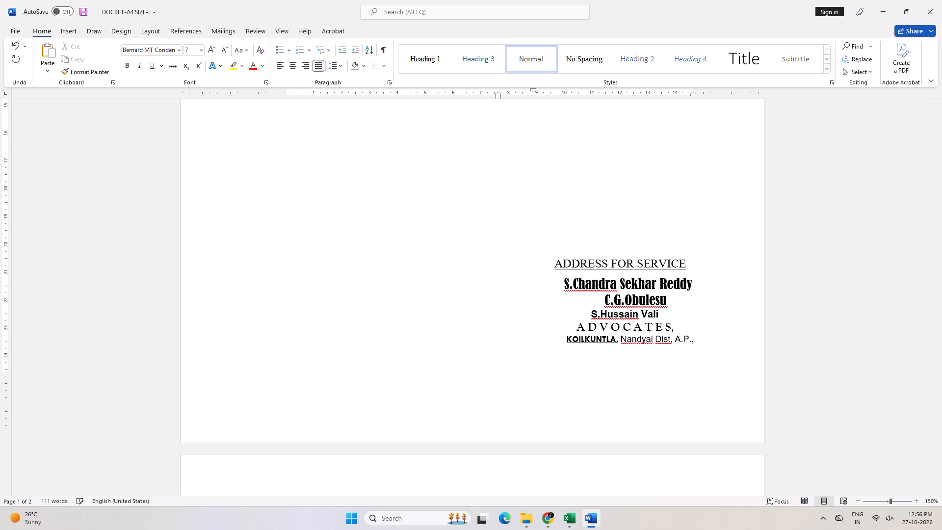
left_click(604, 305)
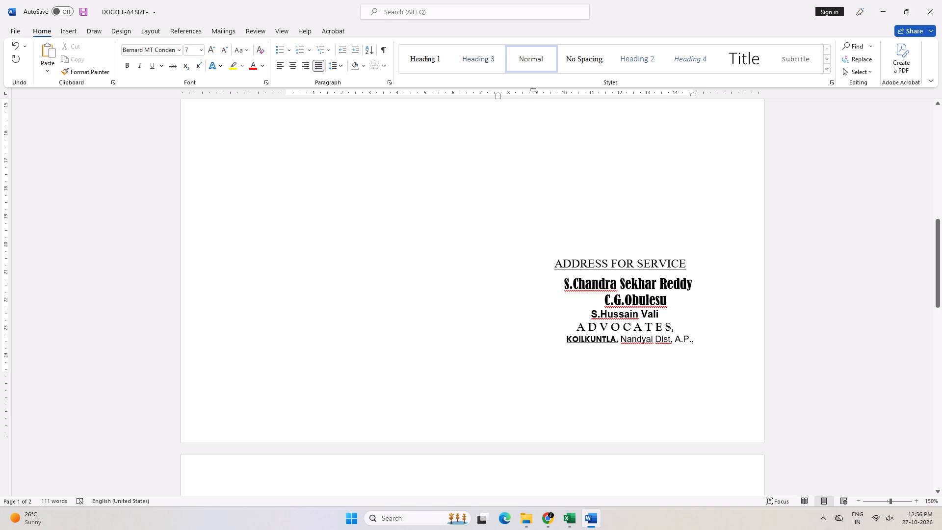
key("BackSpace")
key("space")
key("space")
key("space")
key("space")
key("space")
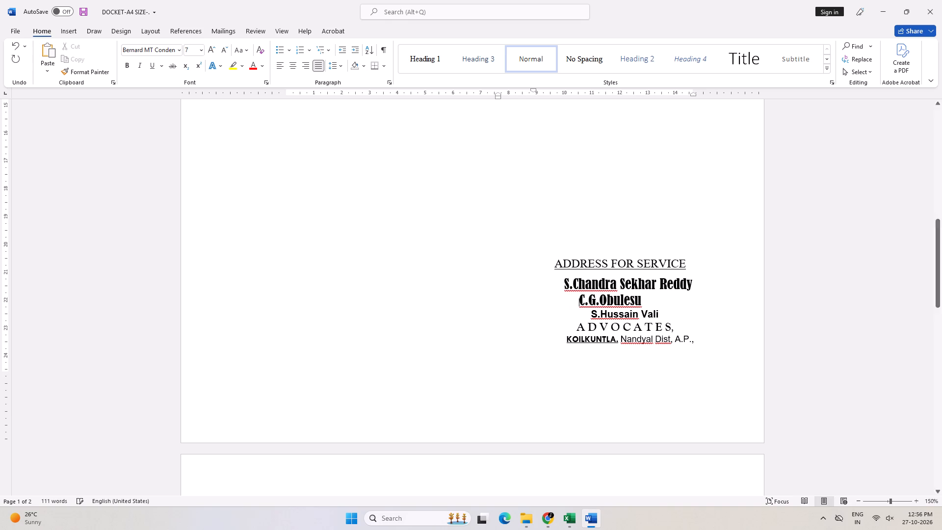
key("space")
key("space")
key("space")
key("space")
key("space")
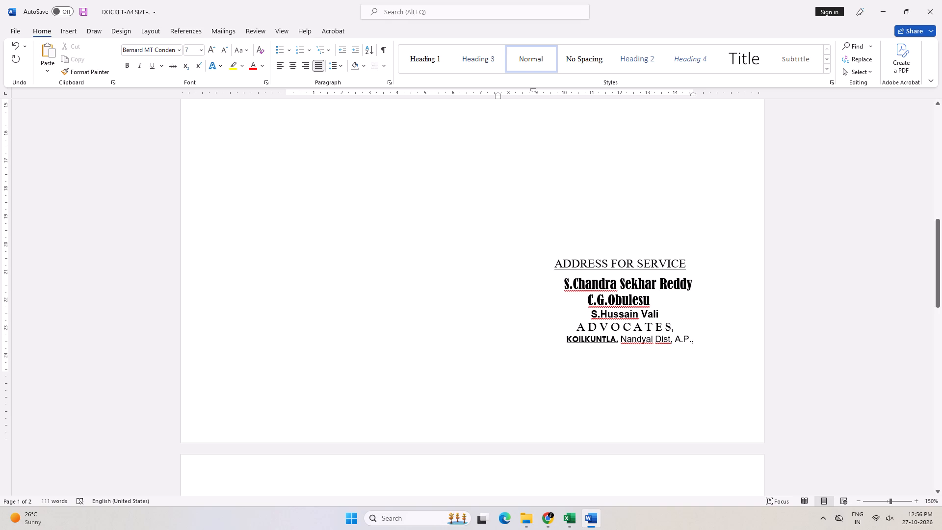
left_click(718, 340)
key("Return")
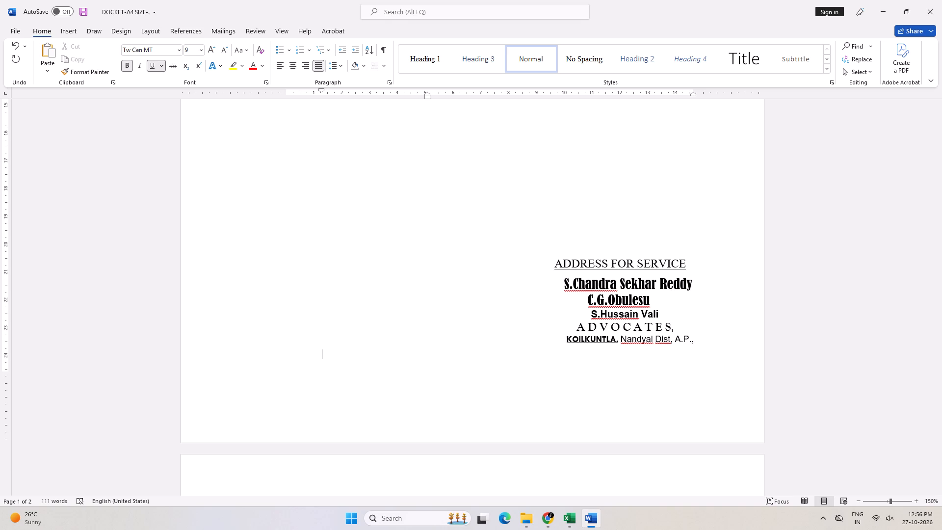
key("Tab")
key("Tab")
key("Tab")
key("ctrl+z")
Indent the empty line below the KOILKUNTLA line with six tabs so its text starts beneath the advocates' address block.
left_click(576, 357)
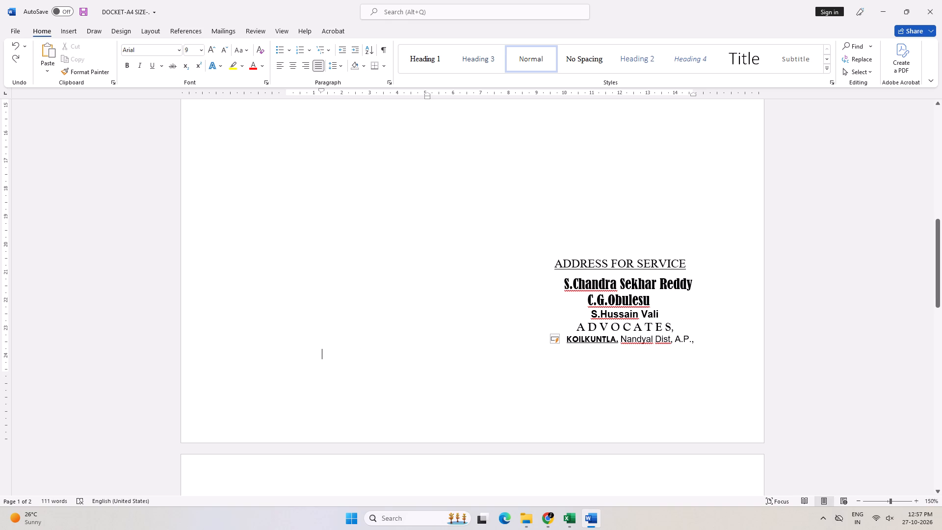
key("Tab")
key("Tab")
key("Tab")
key("Tab")
key("Tab")
key("Tab")
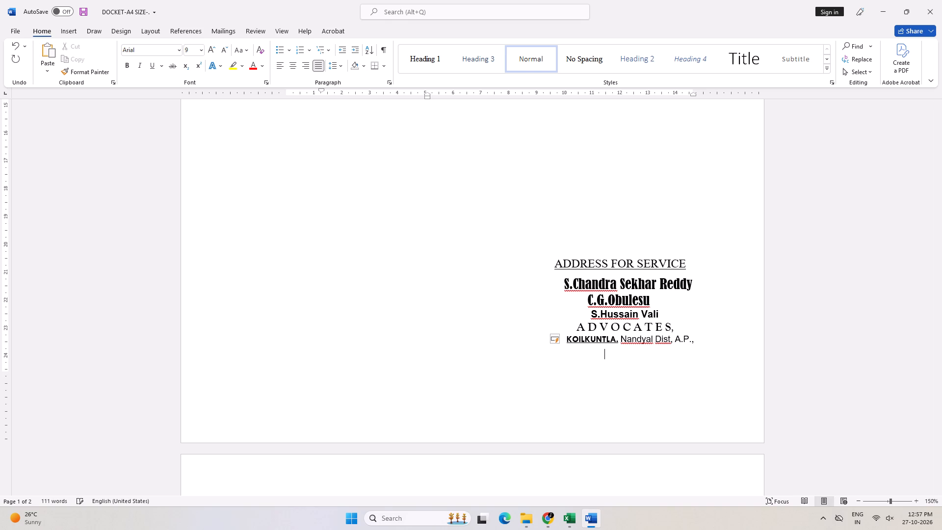
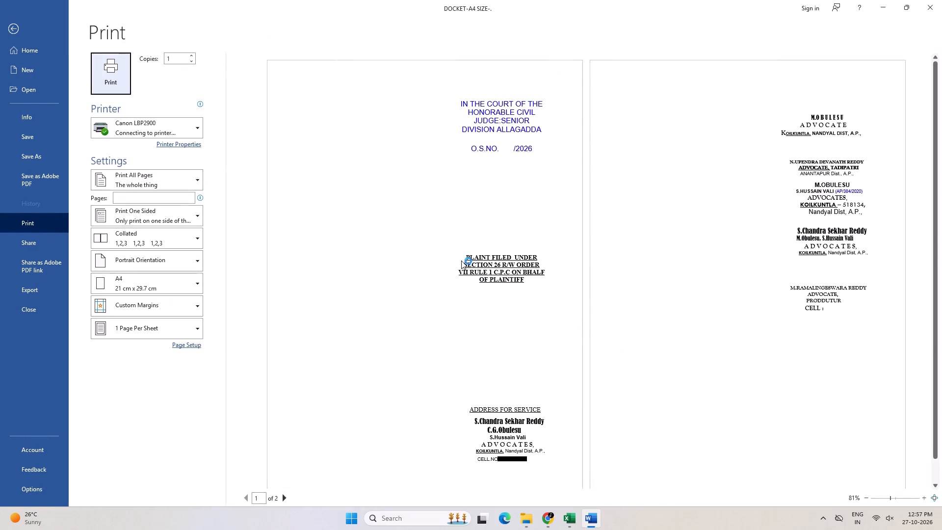
Print only the current page of the docket on the Canon LBP2900.
left_click(161, 179)
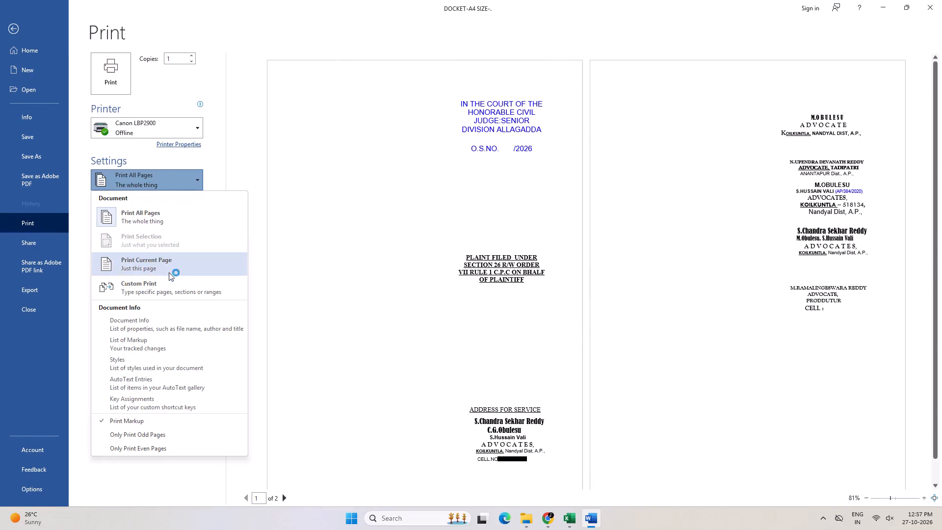
left_click(166, 263)
left_click(110, 76)
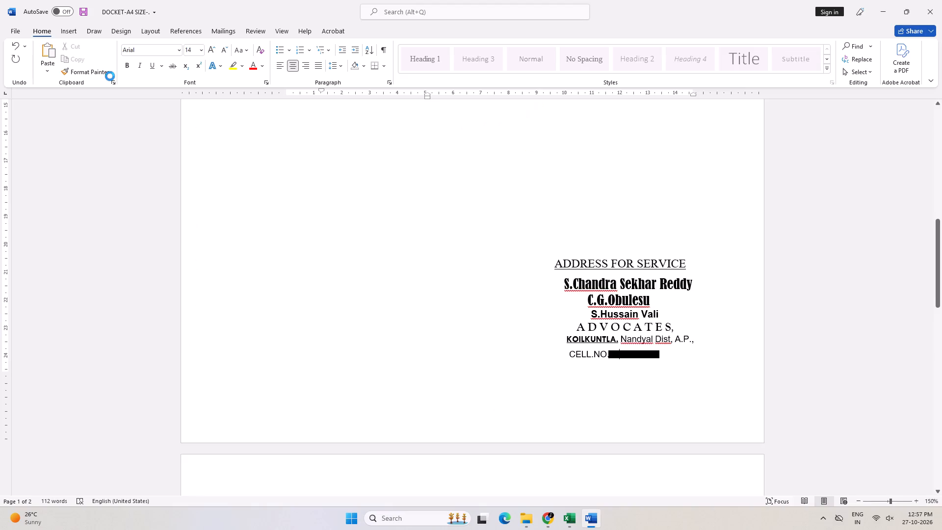
Close the Canon LBP2900 status window and return to the docket document.
key("ctrl+p")
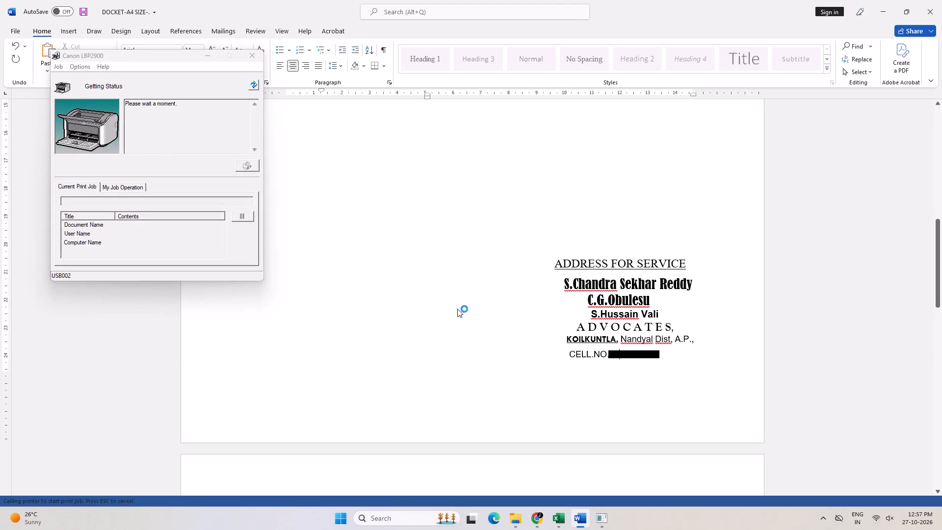
left_click(256, 56)
key("ctrl+o")
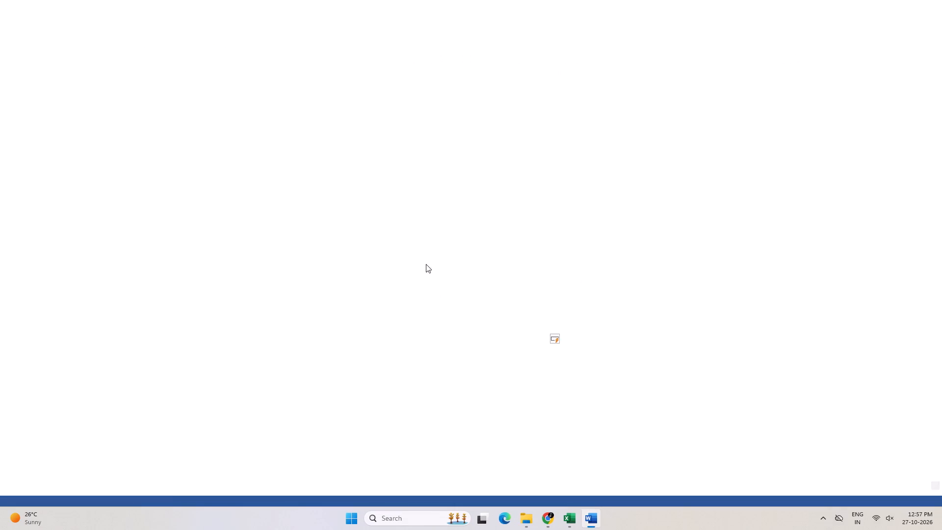
key("Escape")
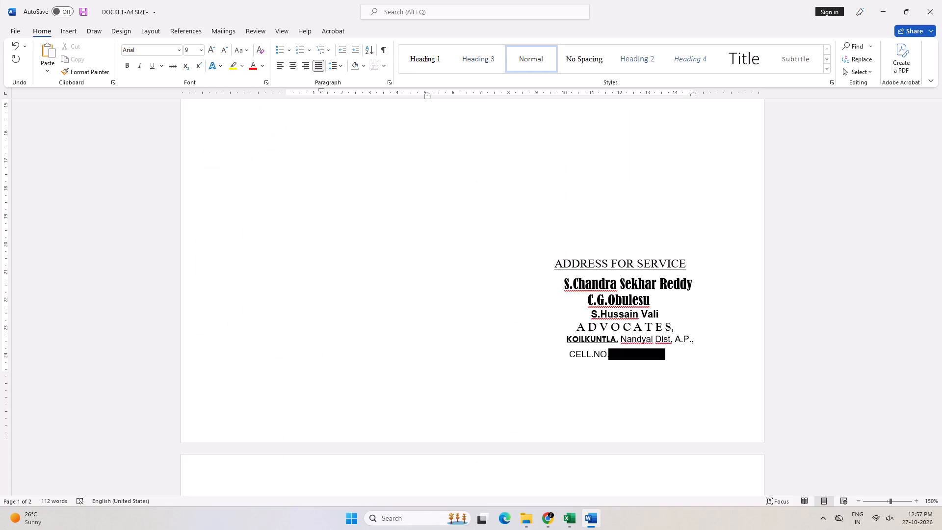
Choose the printer for the docket and send the current page to print again.
key("ctrl+p")
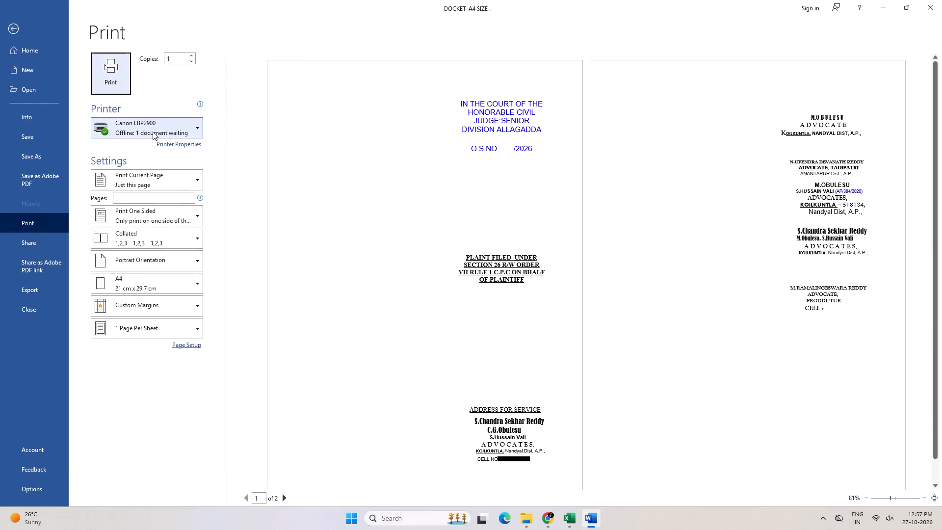
left_click(153, 132)
left_click(149, 249)
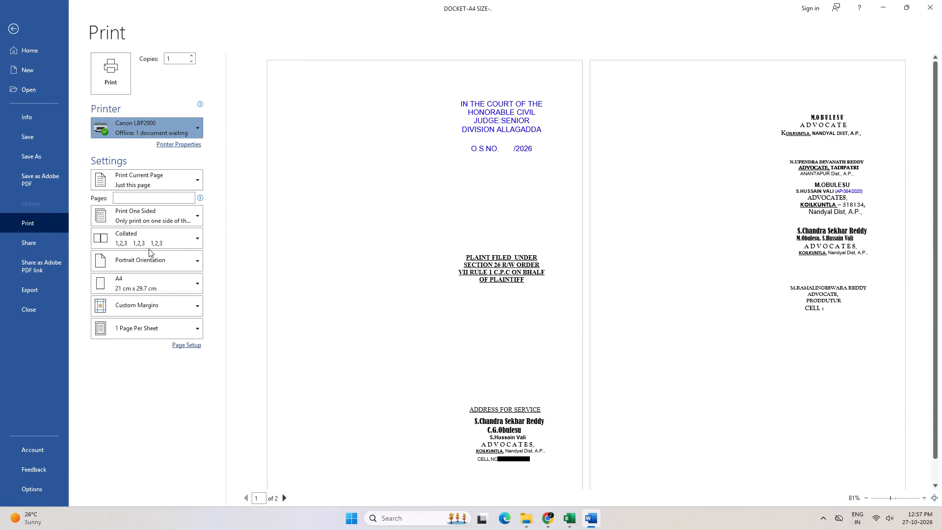
left_click(108, 83)
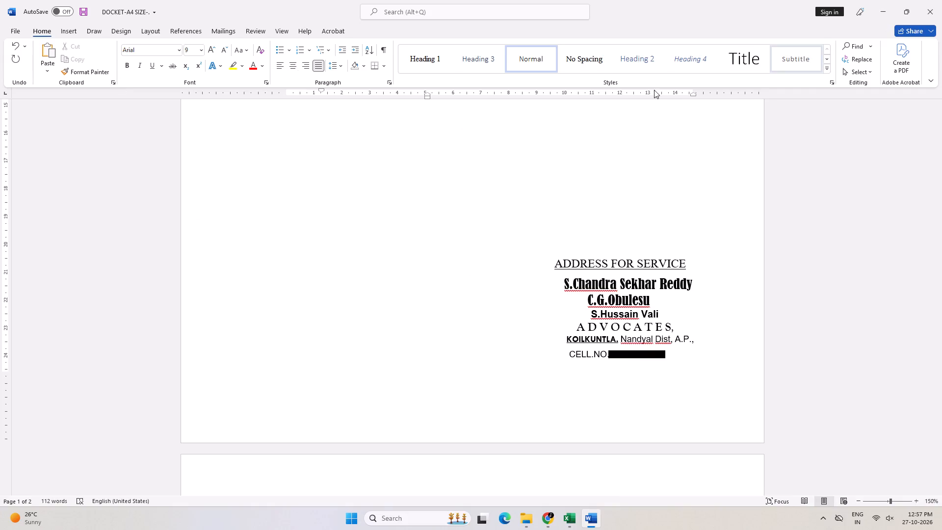
Close the docket document.
scroll(596, 249, "up", 9)
left_click(936, 11)
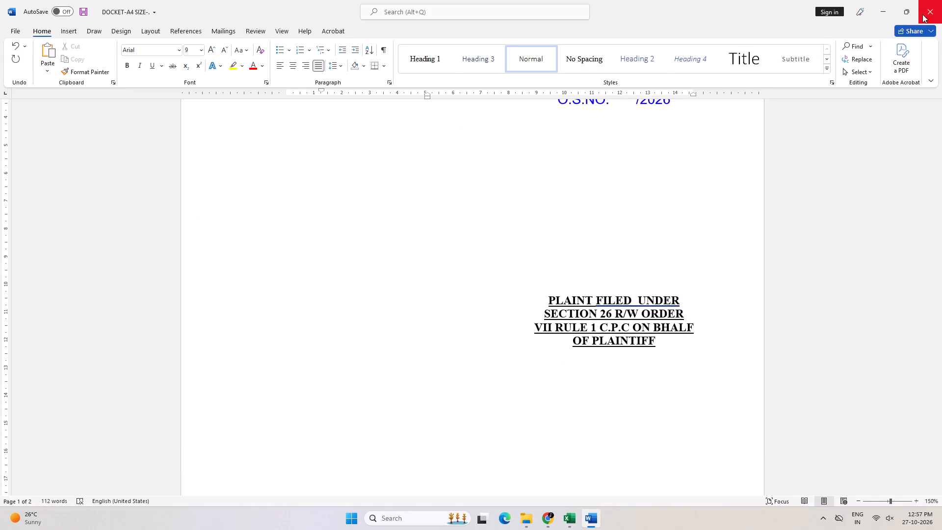
Save the changes to DOCKET-A4 SIZE-. as the document closes.
left_click(440, 284)
left_click(438, 279)
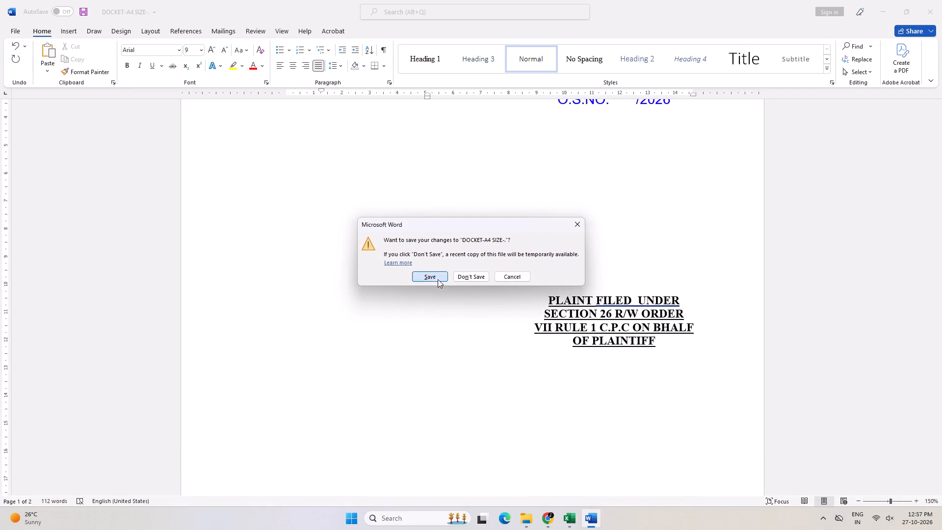
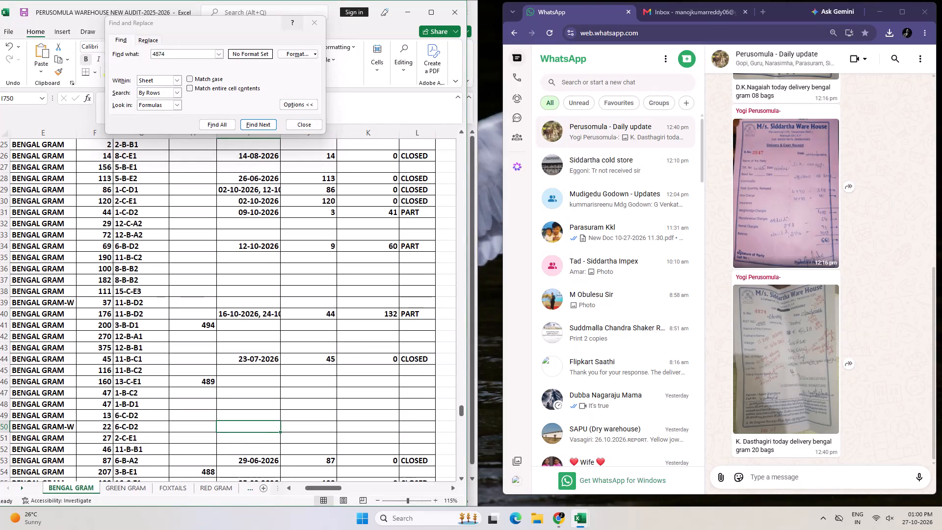
Close the Find and Replace dialog and save the Perusomula warehouse audit workbook.
left_click(318, 23)
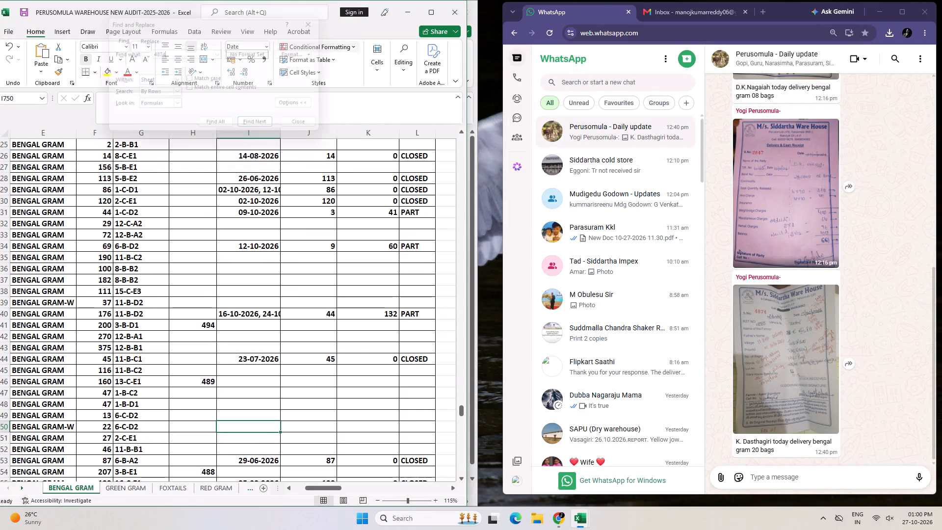
left_click(281, 242)
key("ctrl+s")
key("ctrl+s")
key("ctrl+s")
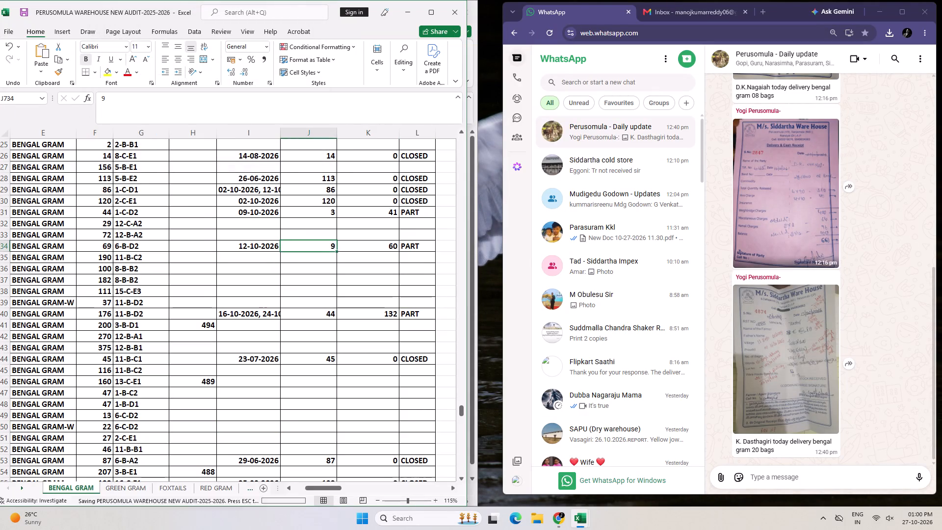
key("ctrl+s")
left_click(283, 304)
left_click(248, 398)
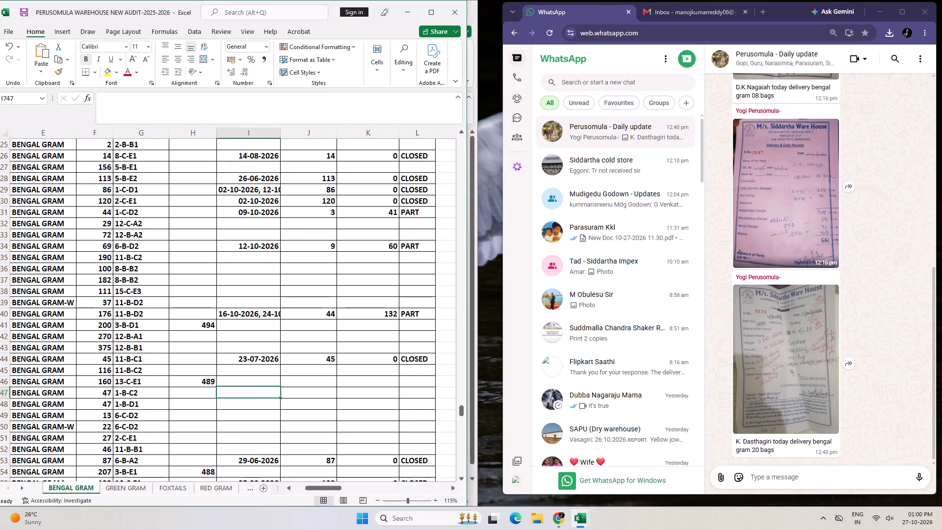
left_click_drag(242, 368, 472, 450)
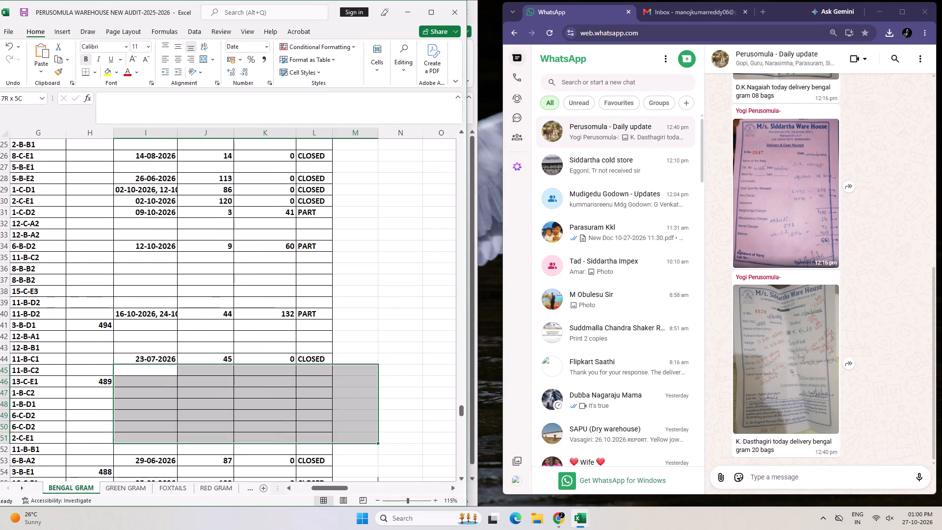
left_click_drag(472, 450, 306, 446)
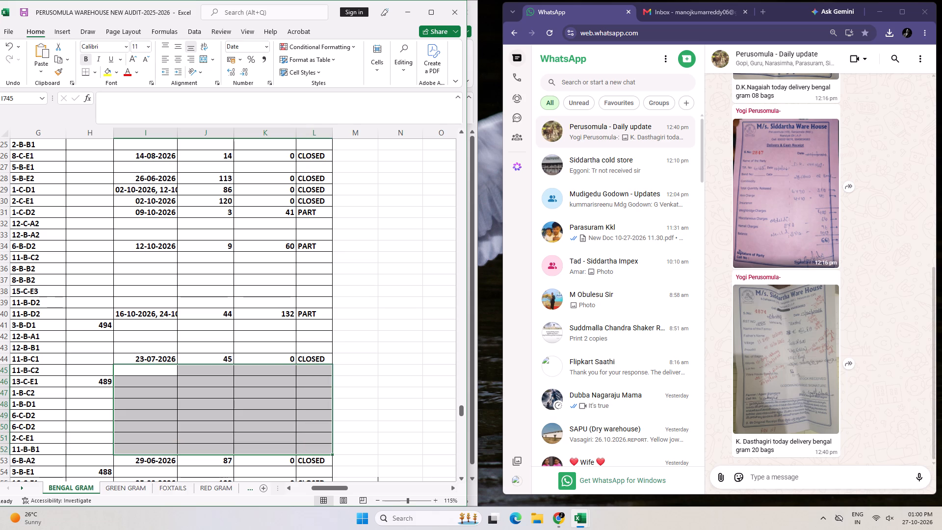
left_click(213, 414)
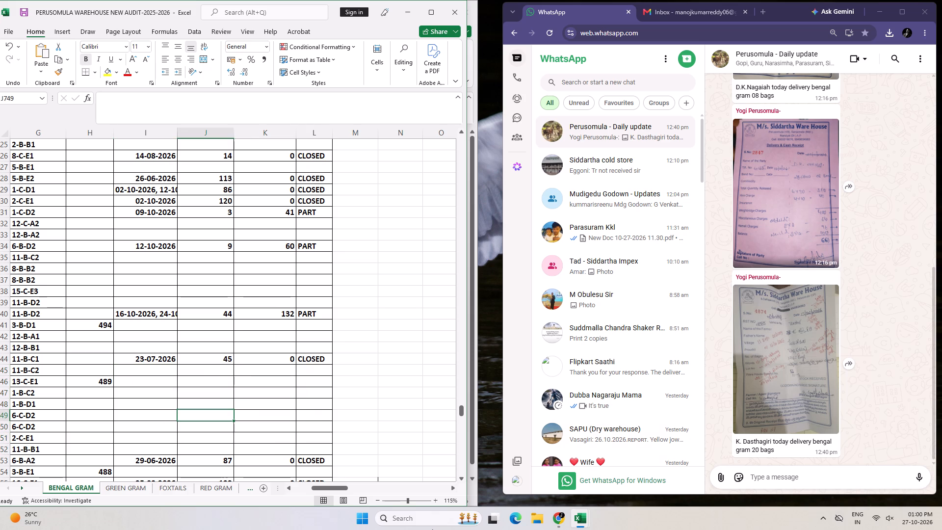
Launch Word and reopen the recent document DOCKET-A4 SIZE-. from the E.DRIVE folder.
left_click(406, 513)
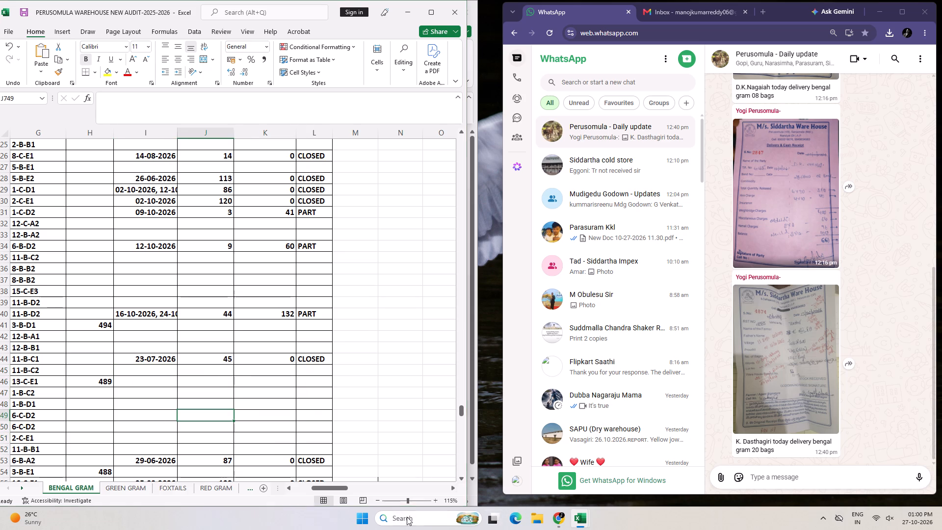
left_click(746, 210)
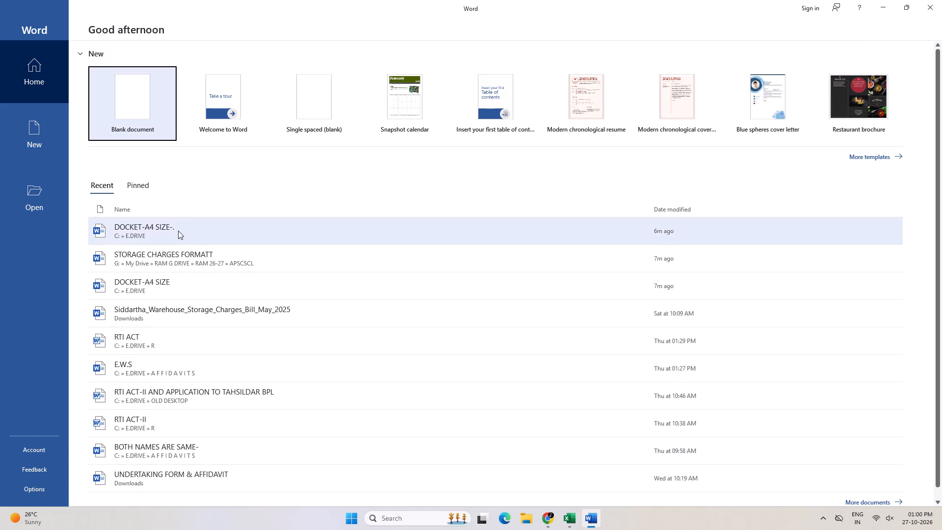
double_click(178, 231)
scroll(583, 320, "down", 2)
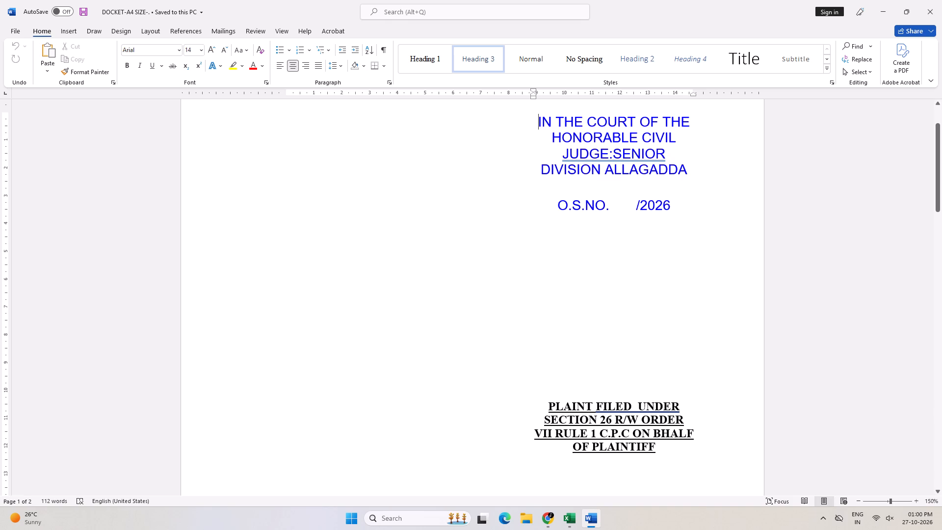
Search the docket for PRINC and close the search.
key("ctrl+f")
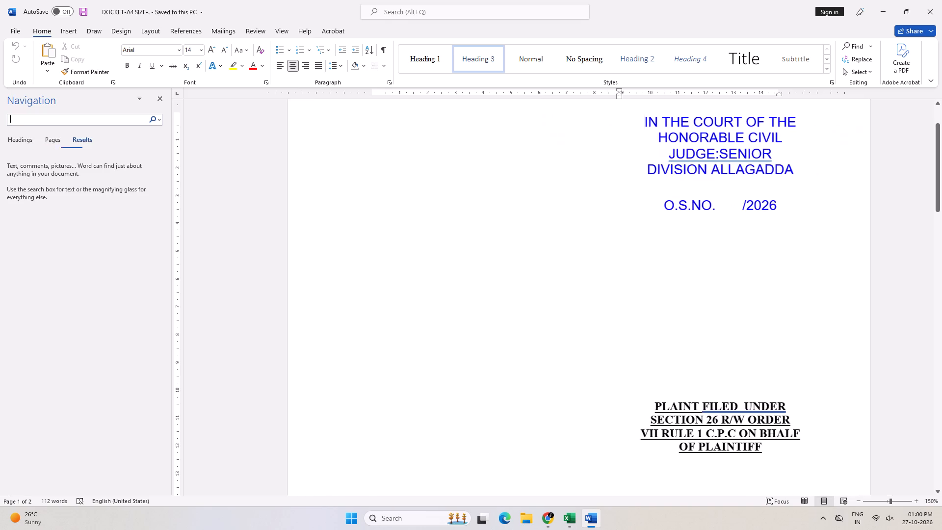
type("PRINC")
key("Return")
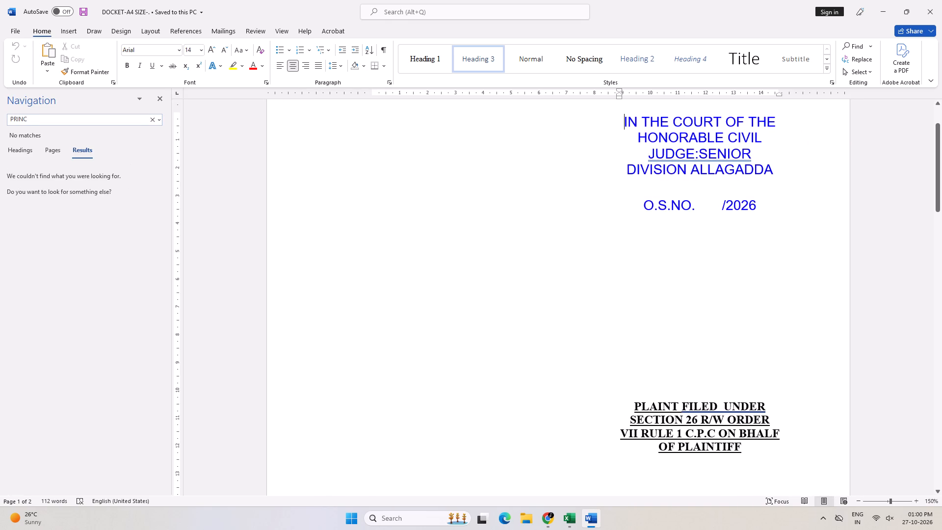
left_click(898, 274)
left_click(167, 97)
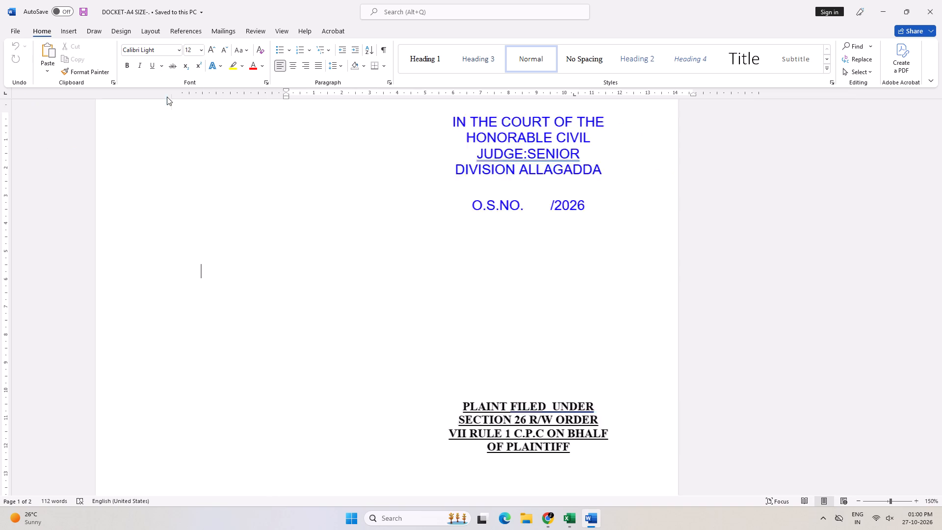
In the court heading, replace HONORABLE with PRINCIPAL and ALLAGADDA with NANDYAL.
left_click_drag(549, 140, 628, 143)
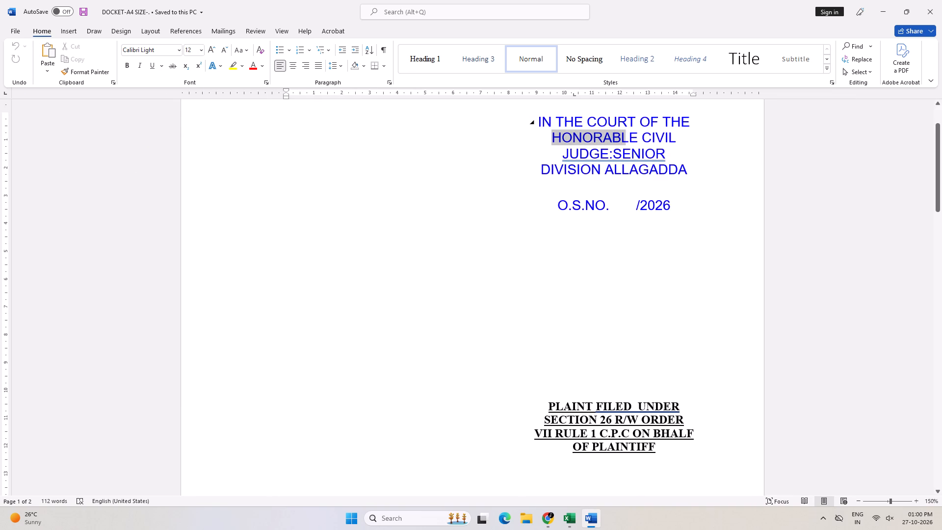
left_click_drag(628, 143, 639, 133)
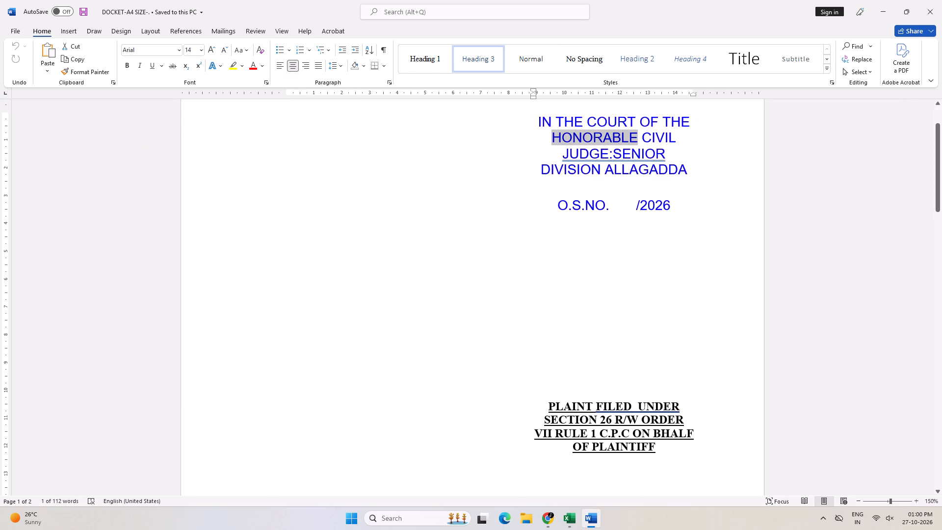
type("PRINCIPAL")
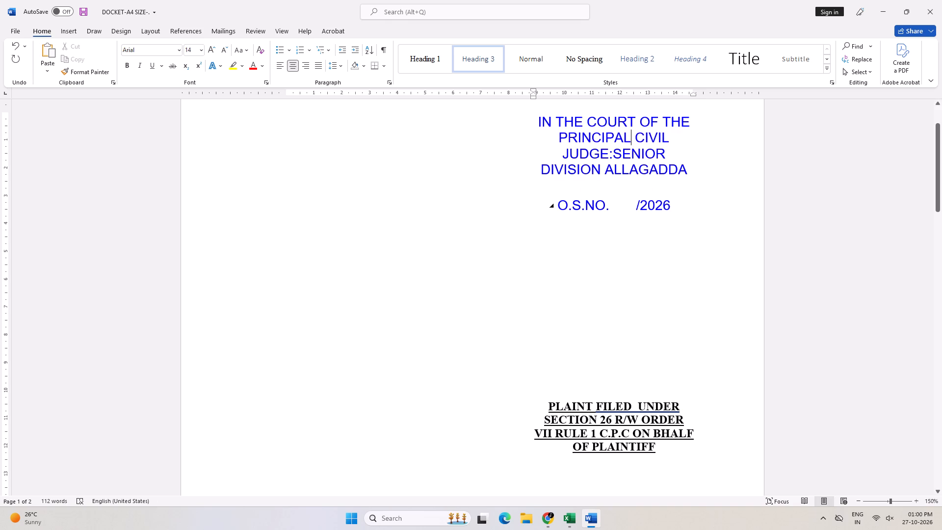
left_click_drag(606, 169, 693, 169)
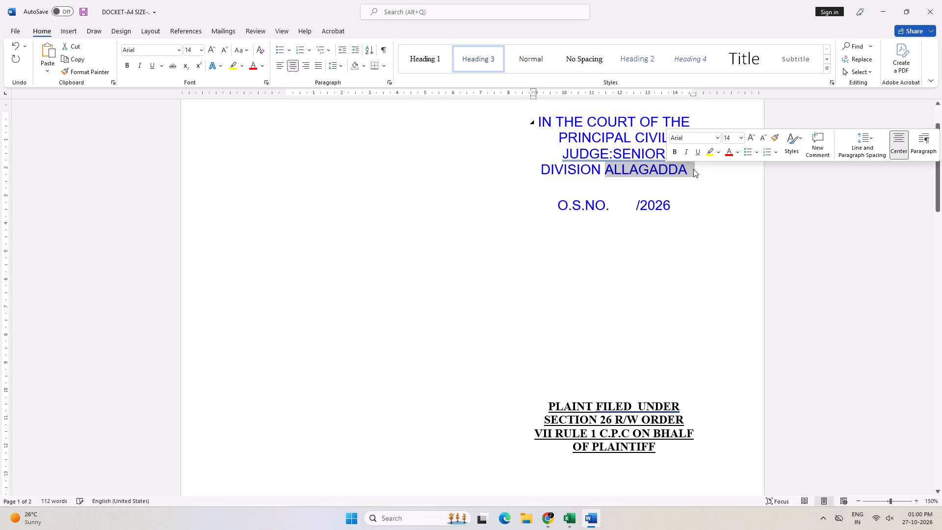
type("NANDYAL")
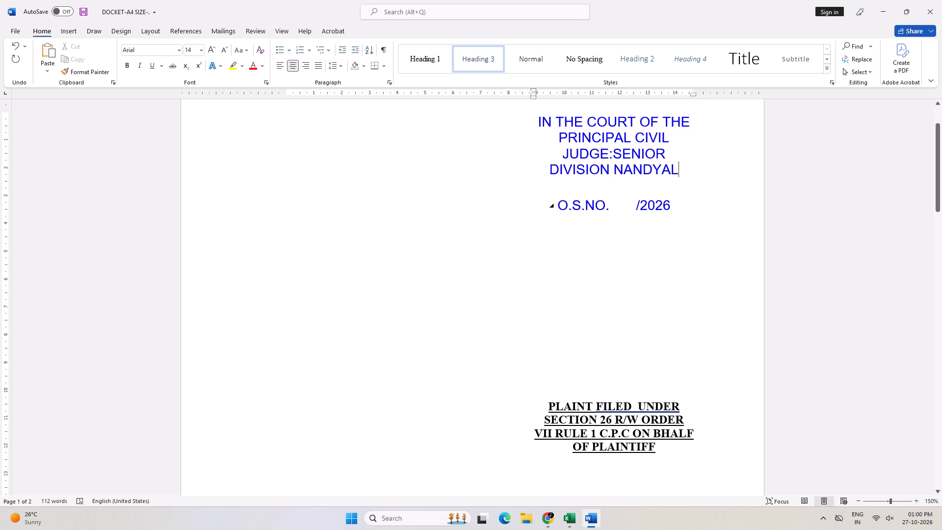
Change the case number prefix below the court heading from O.S. to E.P.
left_click_drag(558, 201, 574, 204)
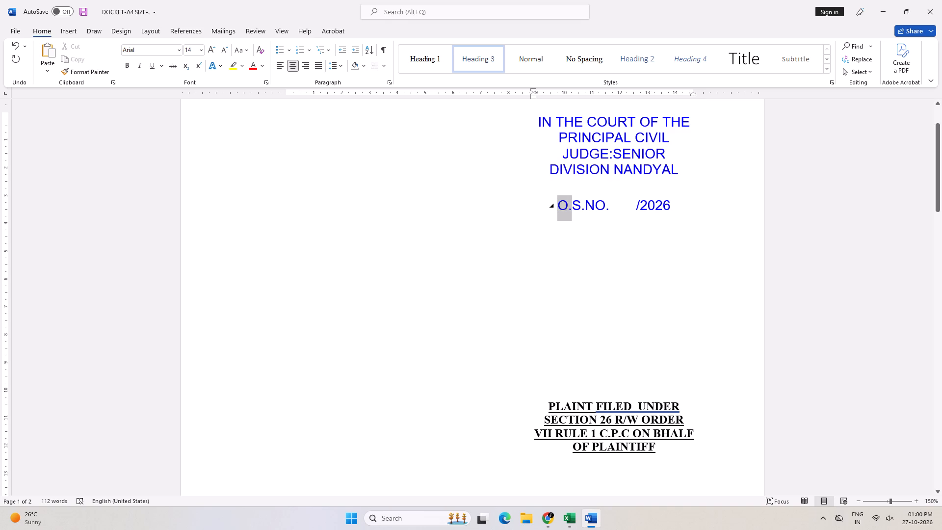
left_click_drag(574, 204, 580, 209)
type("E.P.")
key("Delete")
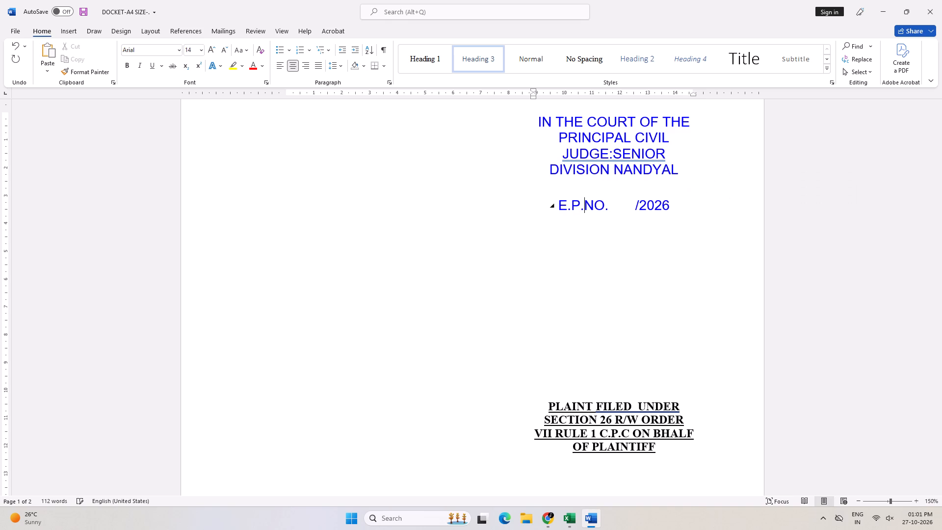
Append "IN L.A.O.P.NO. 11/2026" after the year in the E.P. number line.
left_click(671, 203)
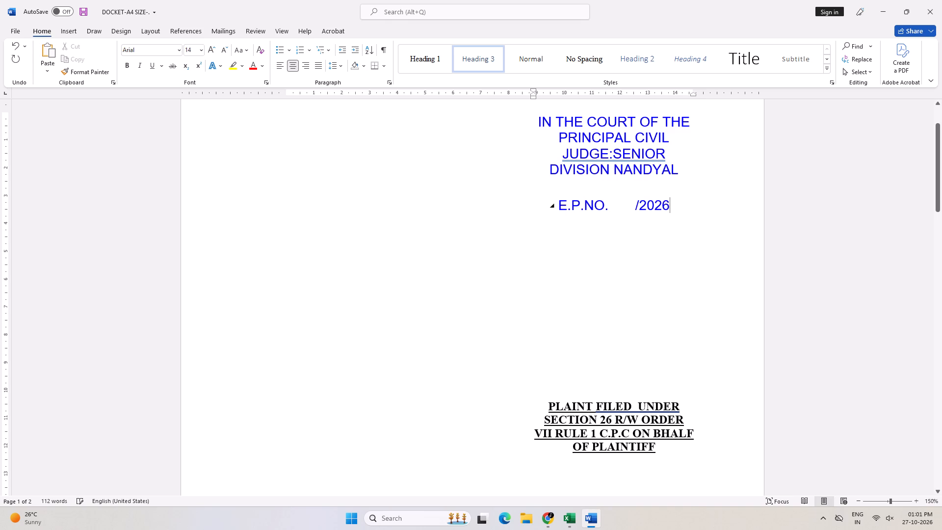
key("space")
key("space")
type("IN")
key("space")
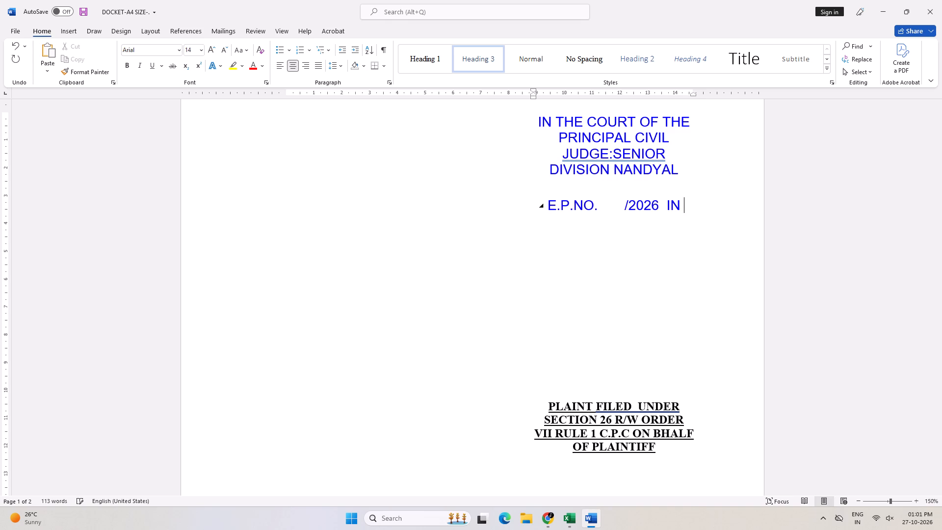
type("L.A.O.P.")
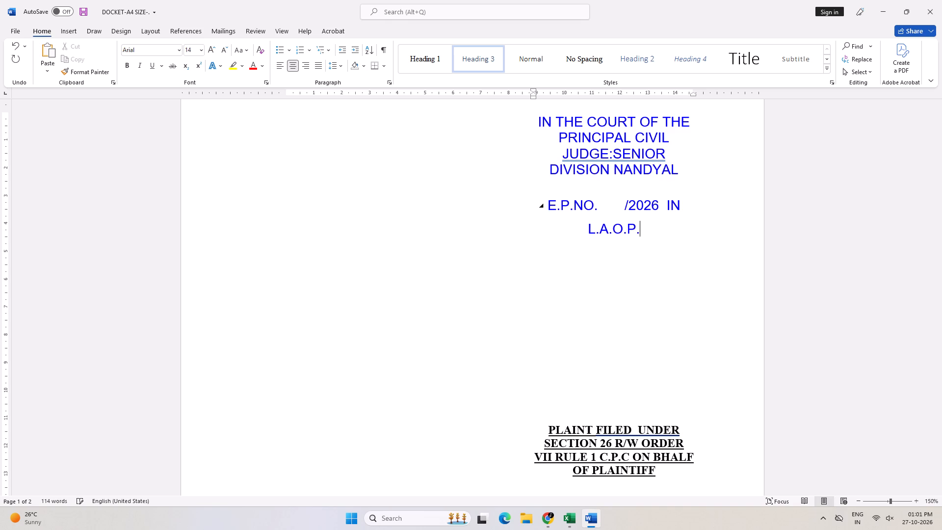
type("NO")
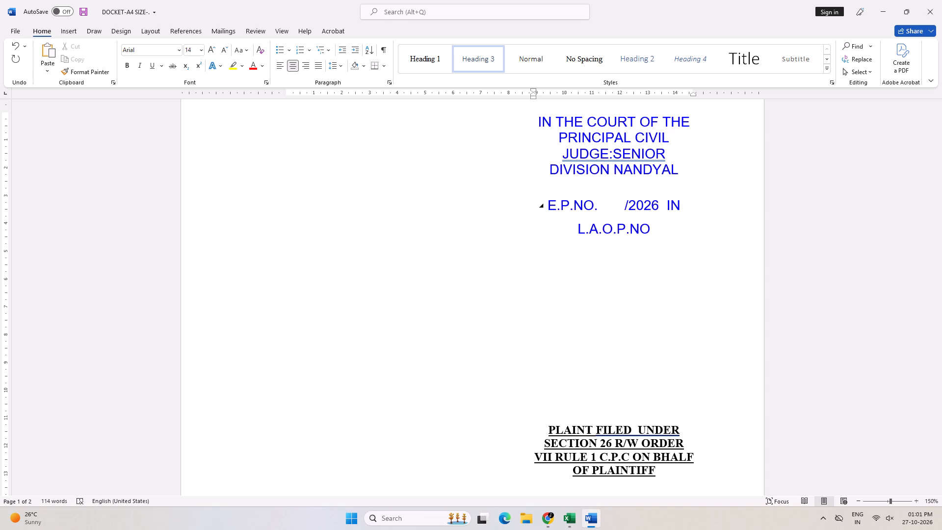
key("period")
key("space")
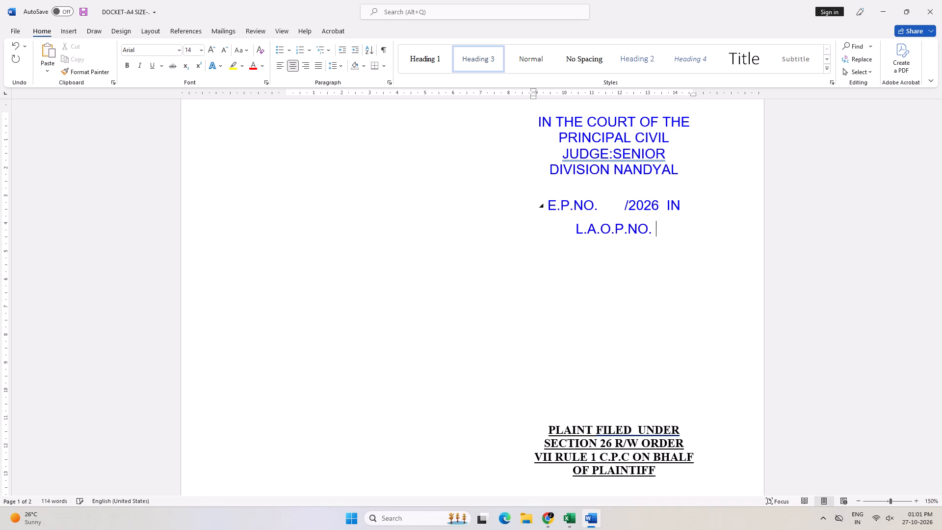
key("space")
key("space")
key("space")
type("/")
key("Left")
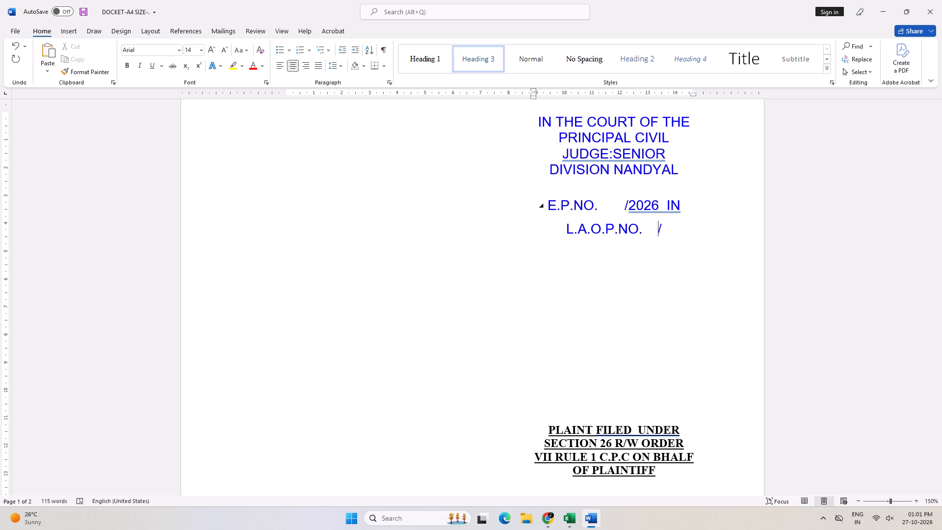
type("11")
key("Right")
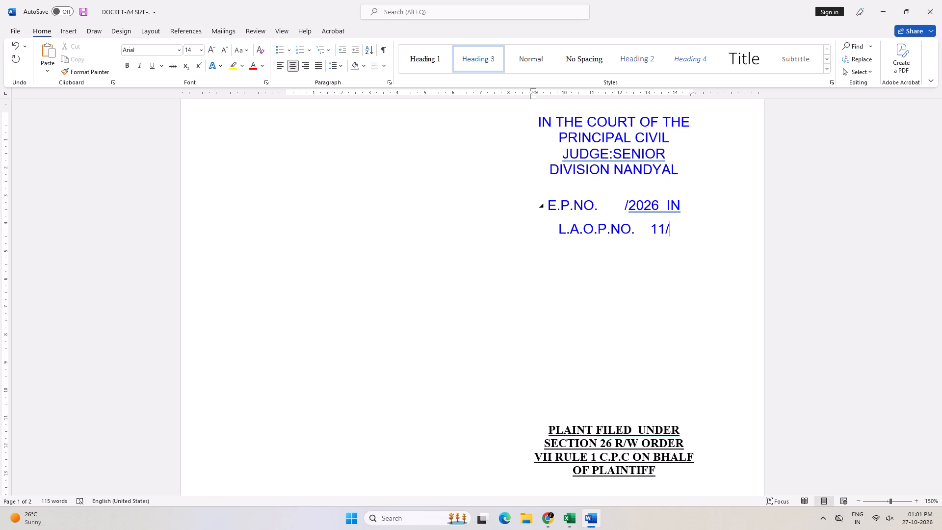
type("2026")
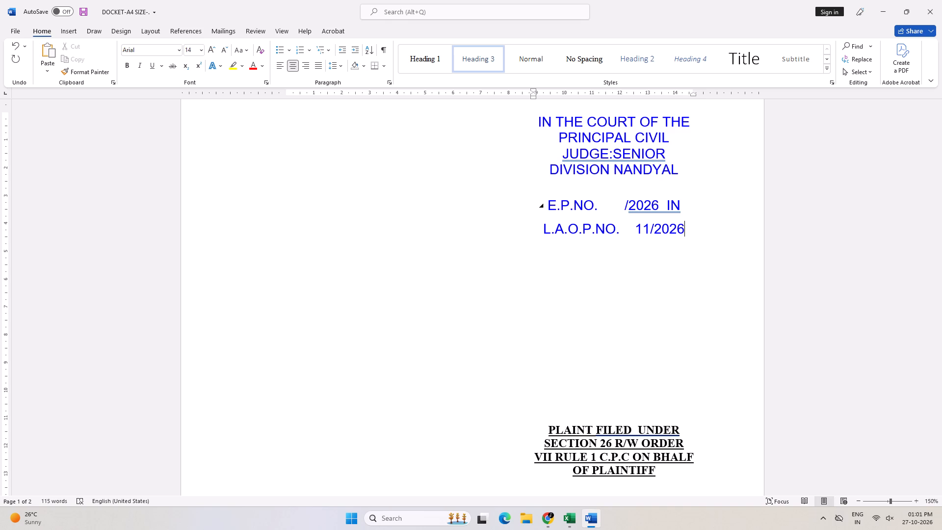
left_click(649, 228)
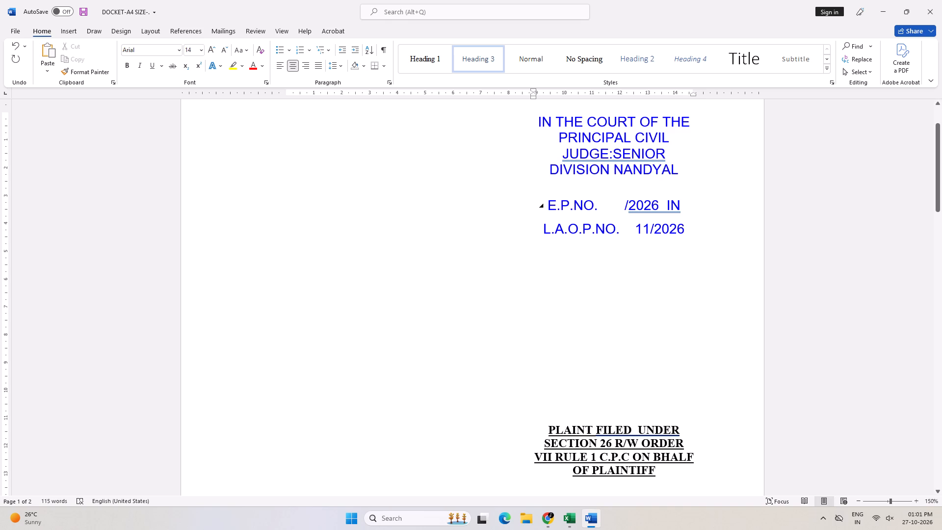
left_click(650, 227)
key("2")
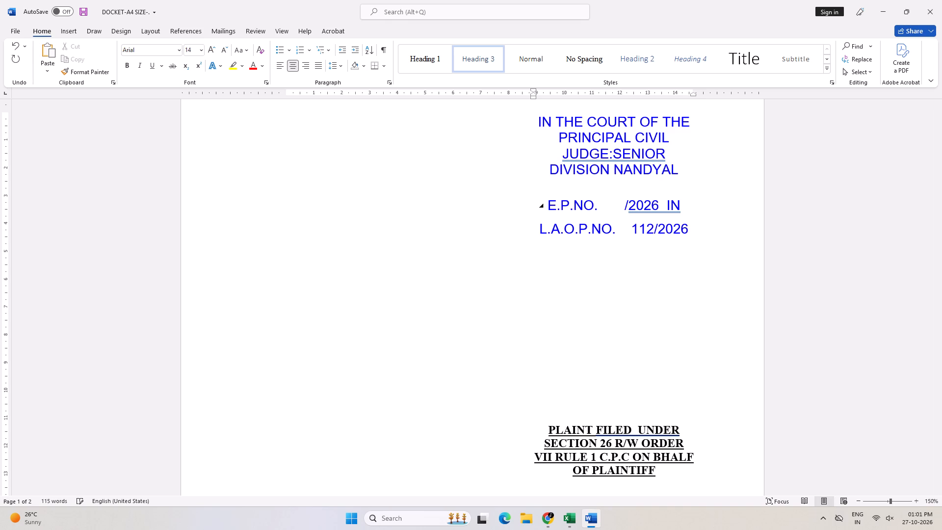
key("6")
key("Right")
key("shift+Right")
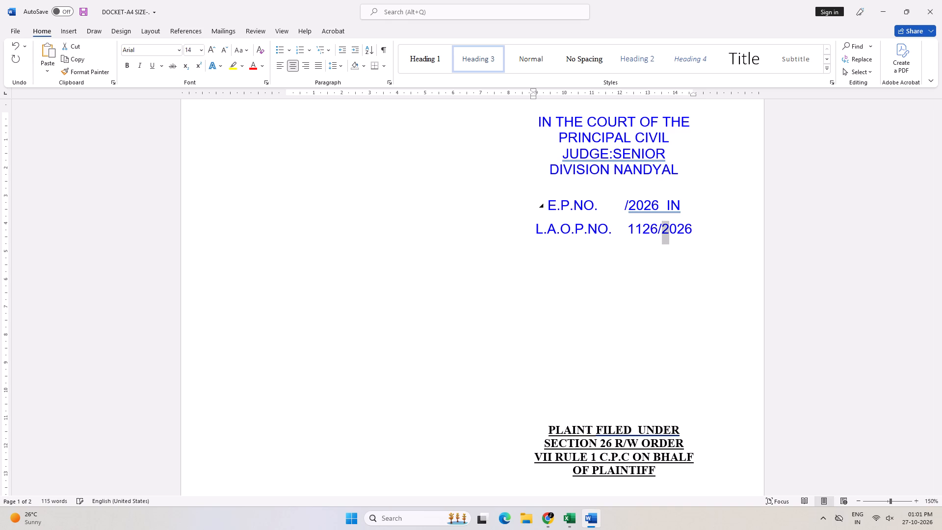
key("Right")
key("Right")
key("Right")
key("Left")
key("shift+Right")
key("shift+Right")
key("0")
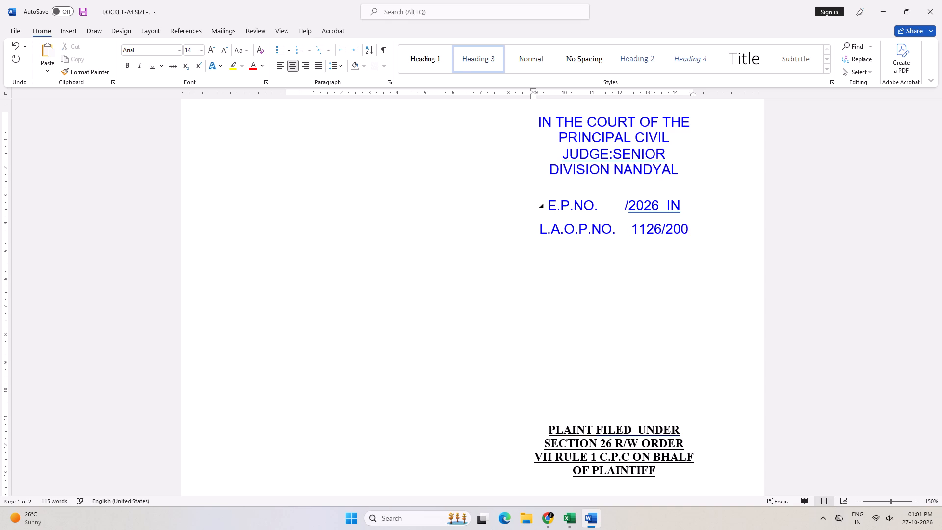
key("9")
key("ctrl+s")
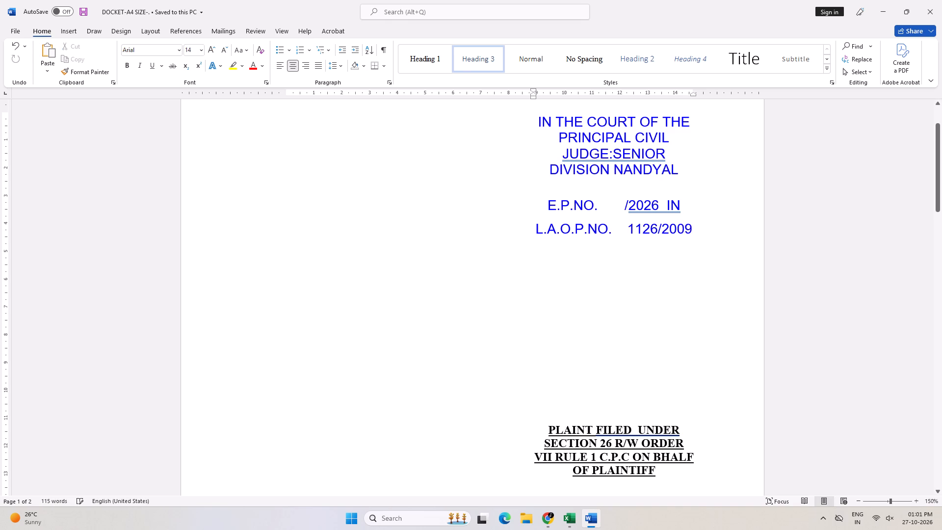
Replace the word PLAINT at the start of the underlined filing title with "E.P.".
scroll(614, 329, "down", 2)
left_click_drag(543, 356, 702, 402)
left_click(614, 349)
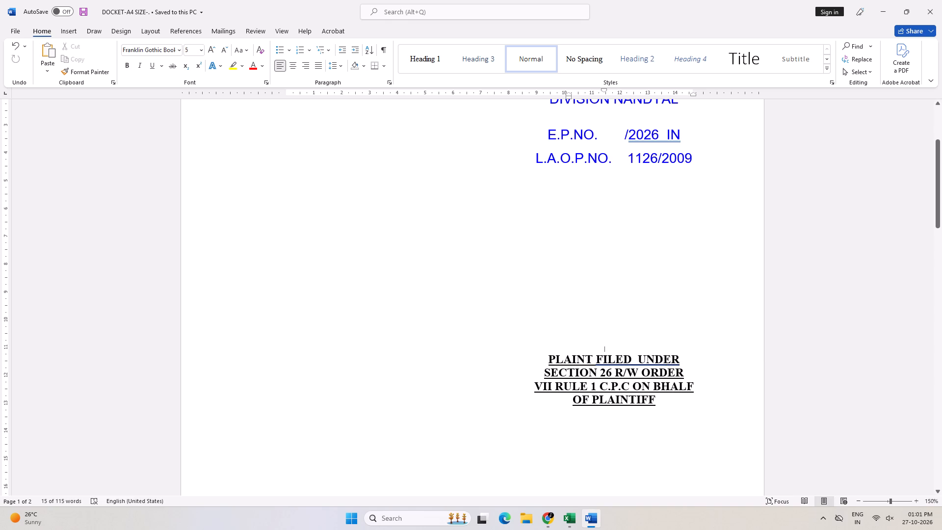
left_click_drag(544, 357, 596, 357)
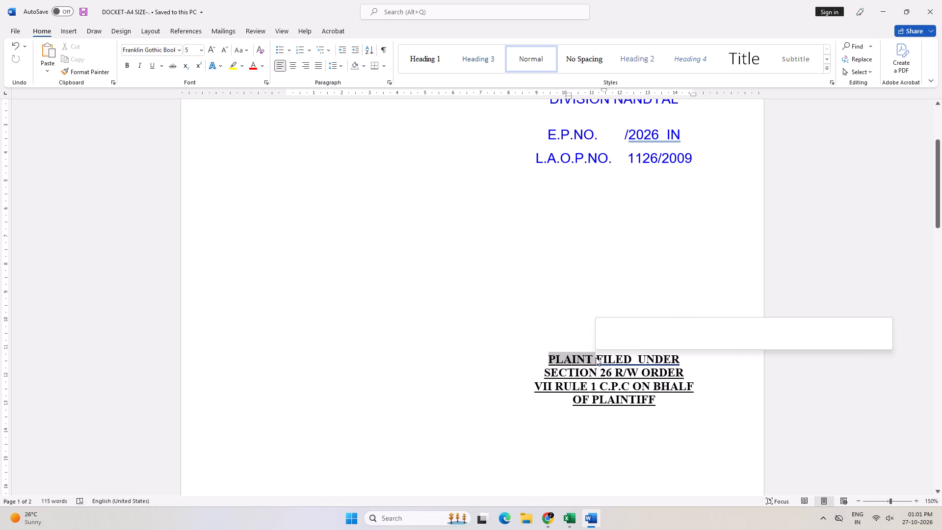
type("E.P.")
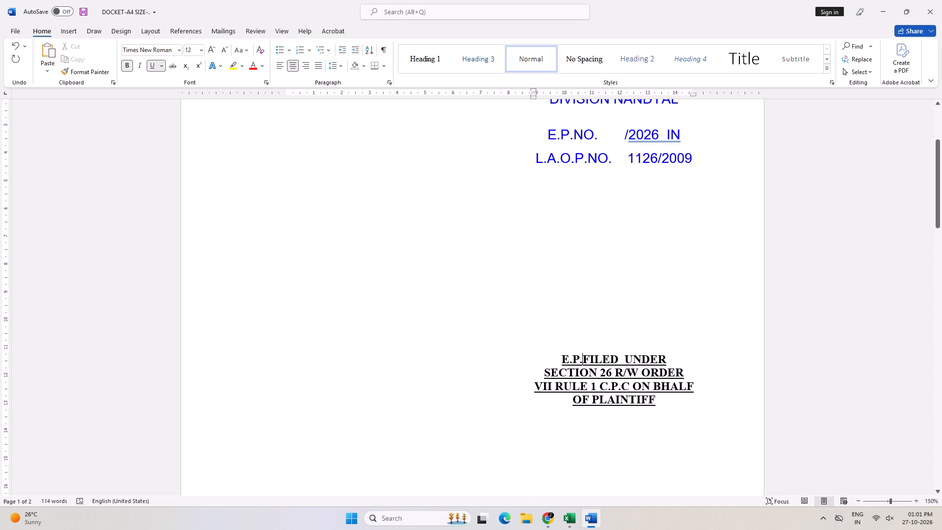
Copy "ON BHALF" from the filing title, insert it after FILED, and add "DECREE HOLDER" before UNDER.
left_click_drag(632, 386, 694, 388)
key("ctrl+c")
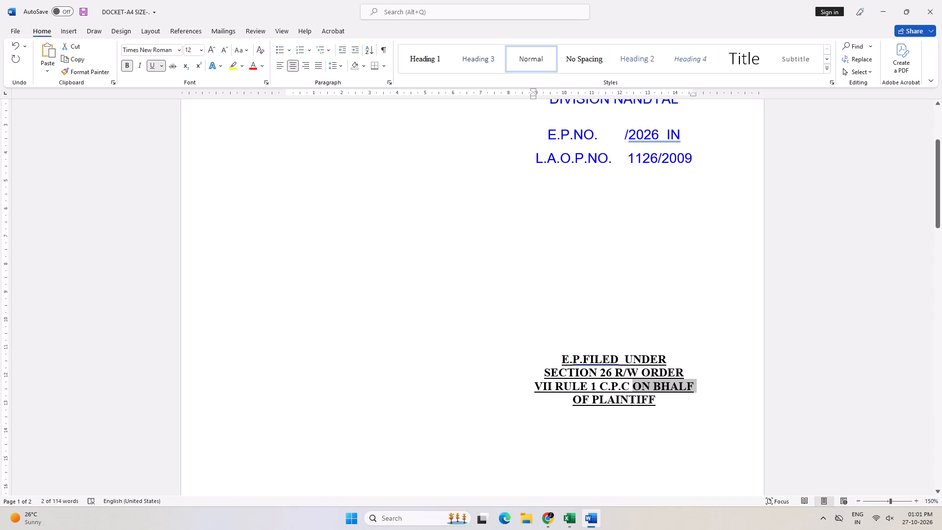
left_click(620, 360)
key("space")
key("ctrl+v")
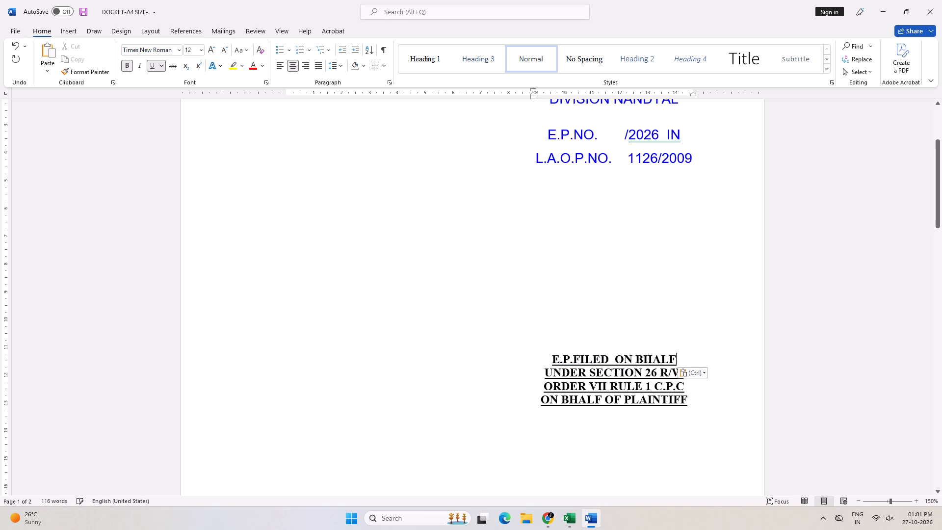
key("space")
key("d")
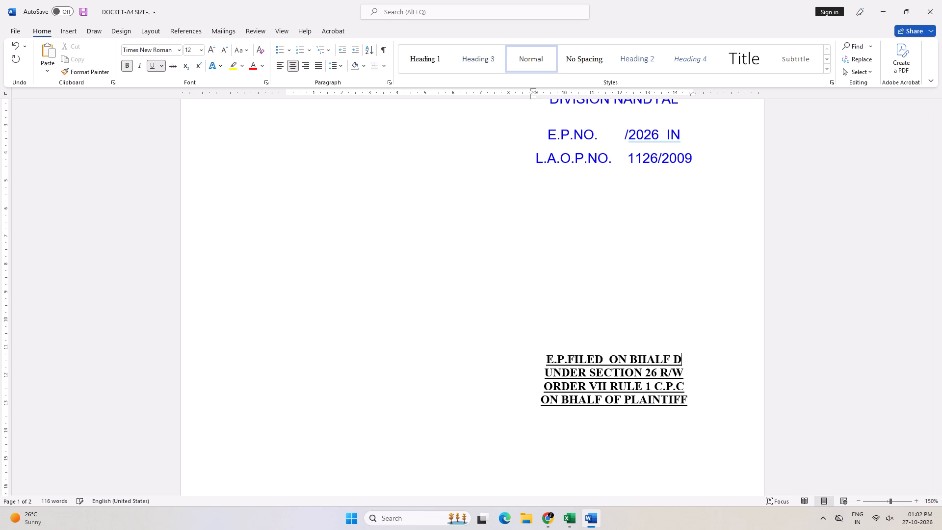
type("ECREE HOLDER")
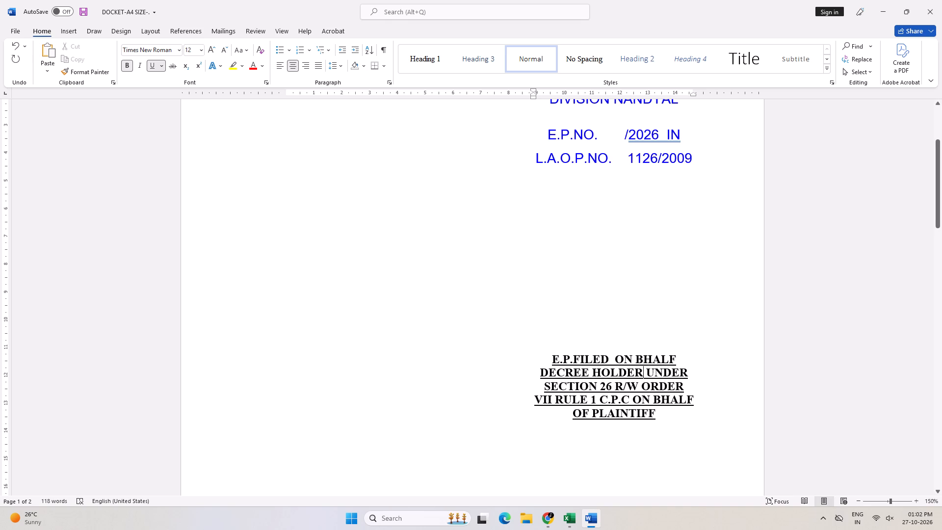
Replace "SECTION 26 R/W ORDER VII RULE 1" in the filing title with "ORDER 21 RULE 11 OF", keeping C.P.C.
left_click(691, 372)
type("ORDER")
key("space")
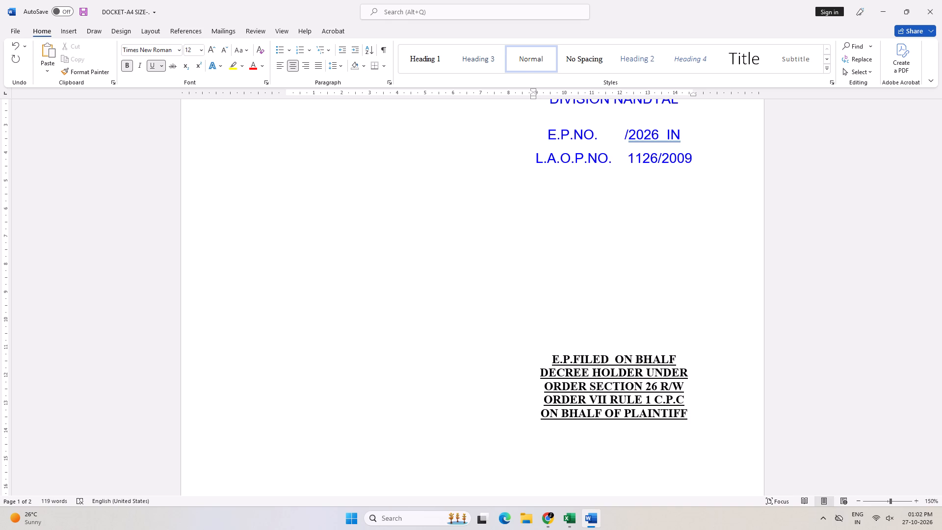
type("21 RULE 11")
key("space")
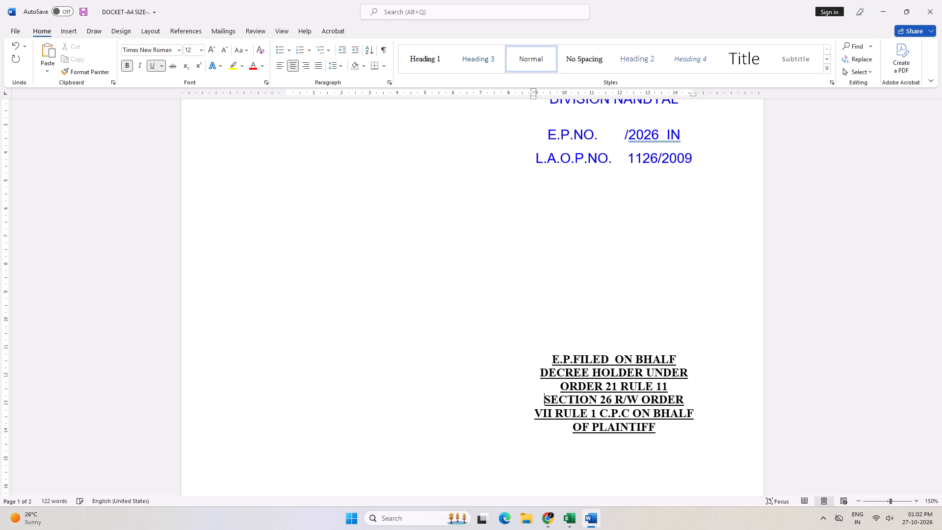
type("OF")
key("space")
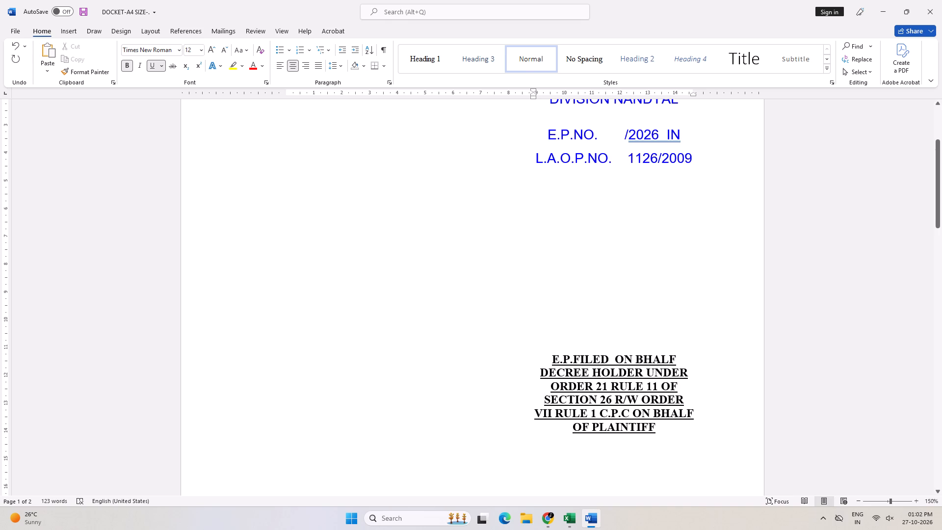
left_click_drag(540, 395, 598, 412)
key("Delete")
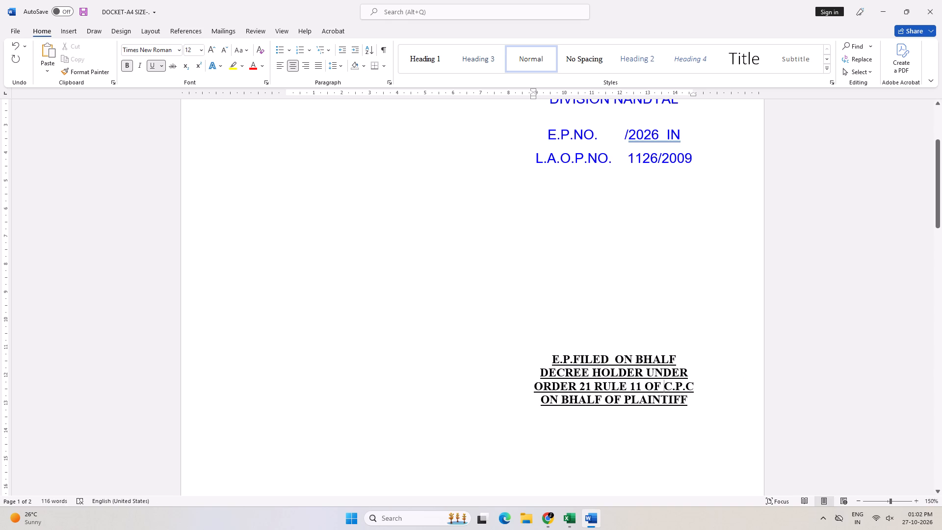
Save the docket with the revised filing title.
key("ctrl+s")
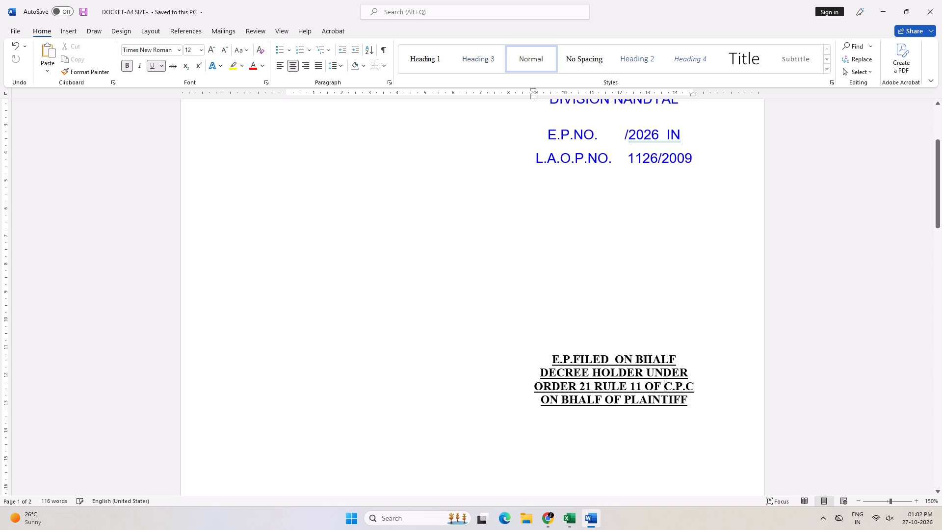
Delete the last line of the underlined filing title, "ON BHALF OF PLAINTIFF".
left_click(627, 400)
left_click_drag(533, 398, 713, 406)
key("Delete")
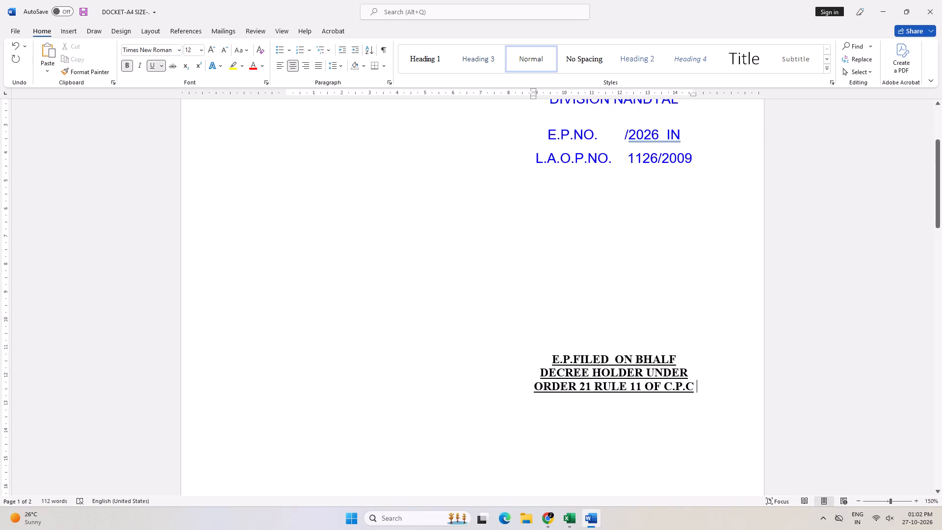
Review the edited docket in print preview and on page 1, from the court heading down to the address for service.
scroll(678, 397, "down", 10)
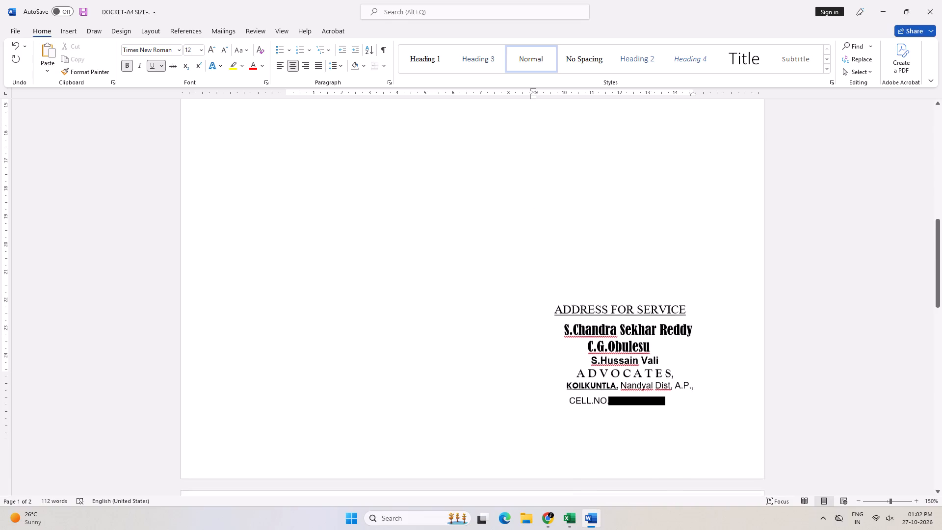
left_click(640, 361)
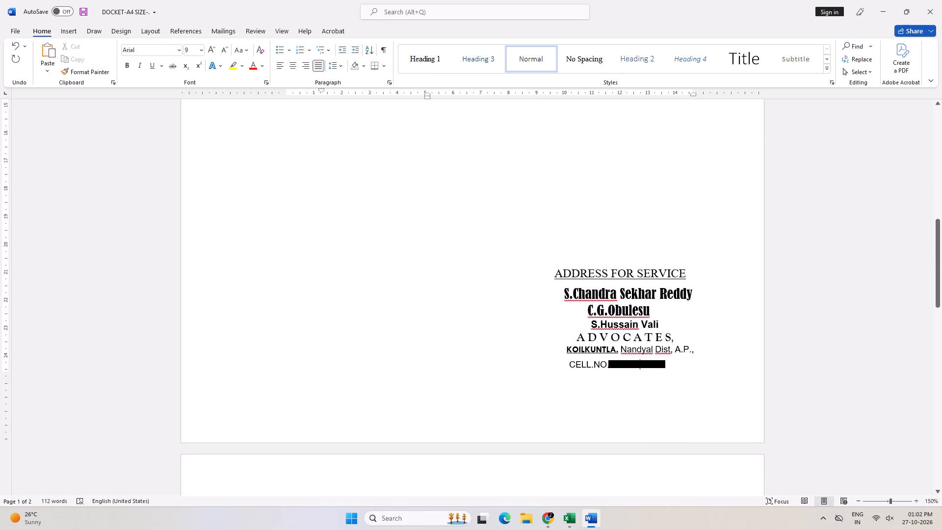
key("ctrl+p")
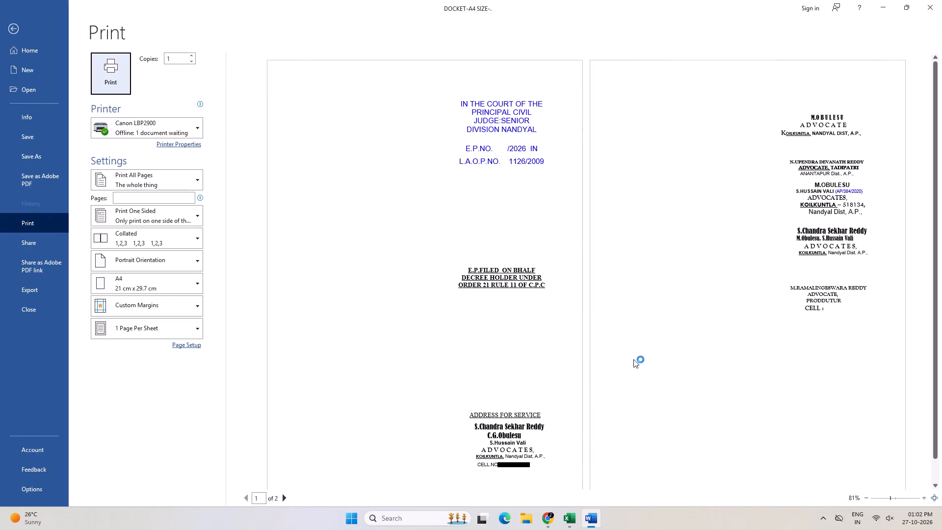
left_click(19, 26)
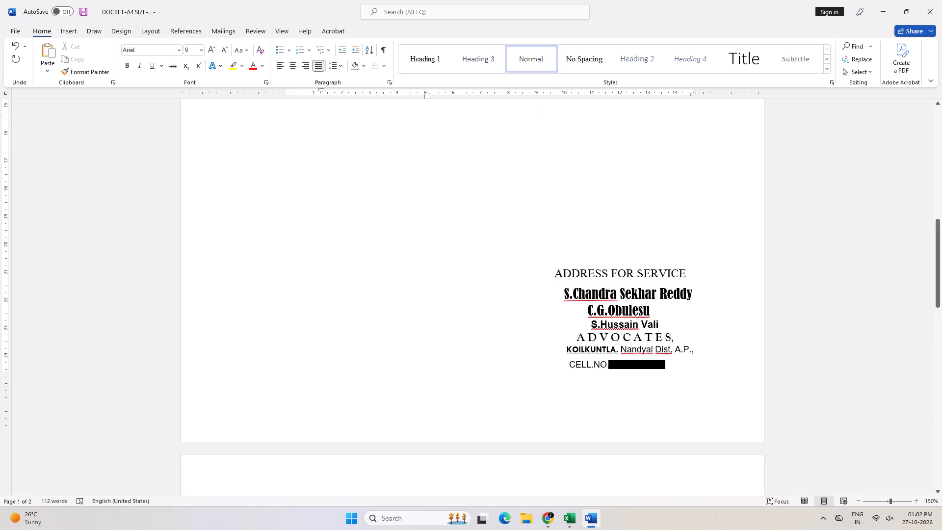
scroll(592, 294, "up", 13)
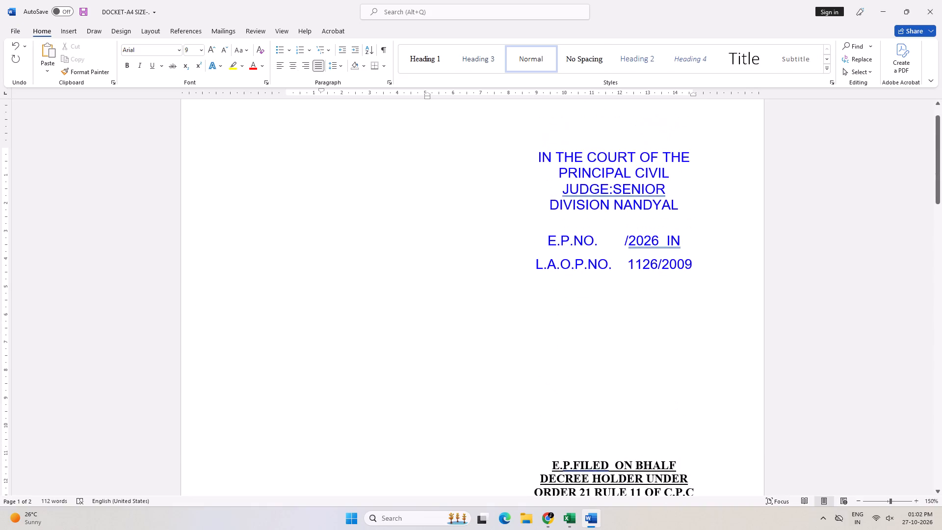
scroll(592, 295, "down", 15)
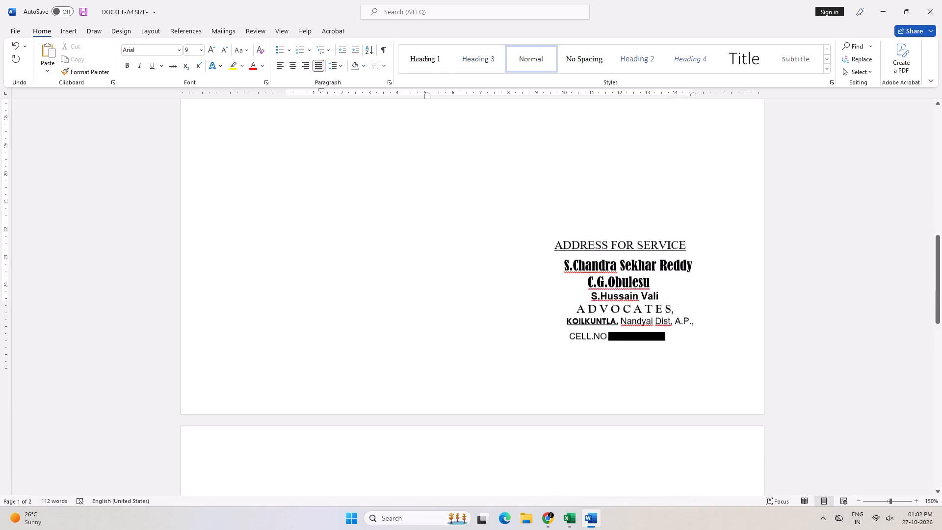
Set up printing of the docket's first page with Print Current Page, and open the printer selection.
left_click(615, 298)
key("ctrl+p")
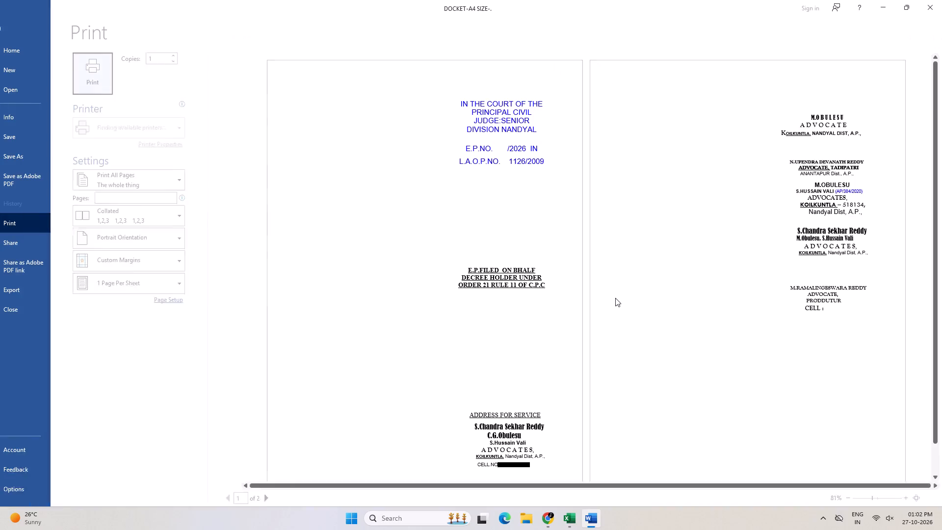
left_click(179, 182)
left_click(178, 264)
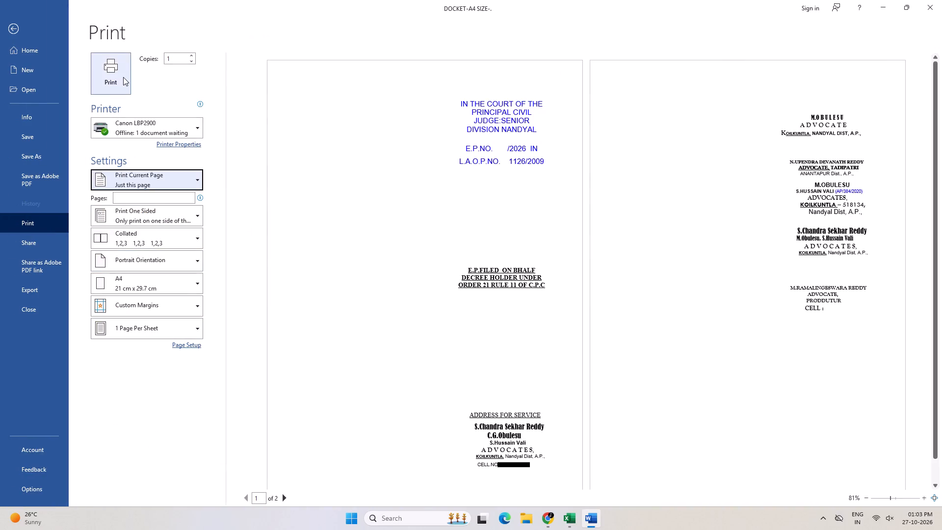
left_click(149, 128)
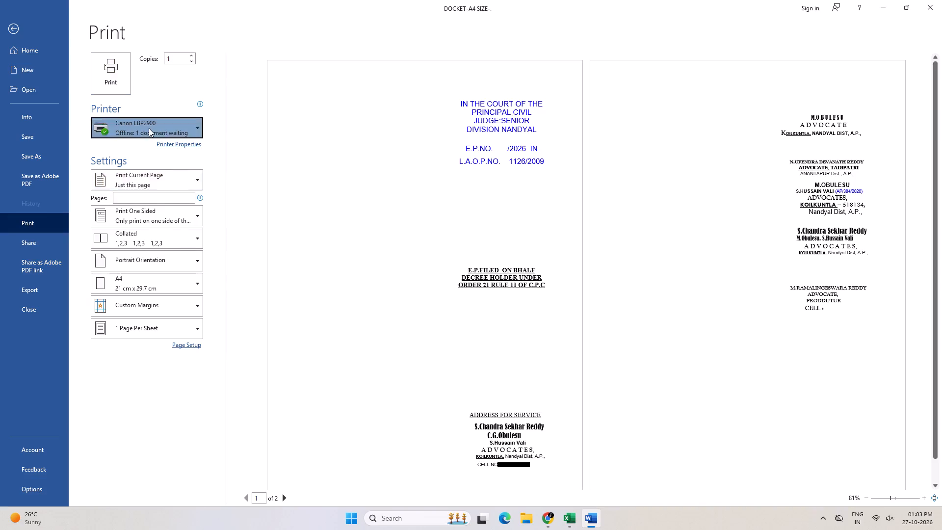
Choose the HP LaserJet 1020 as the printer and print one copy of the docket's current page.
left_click(151, 242)
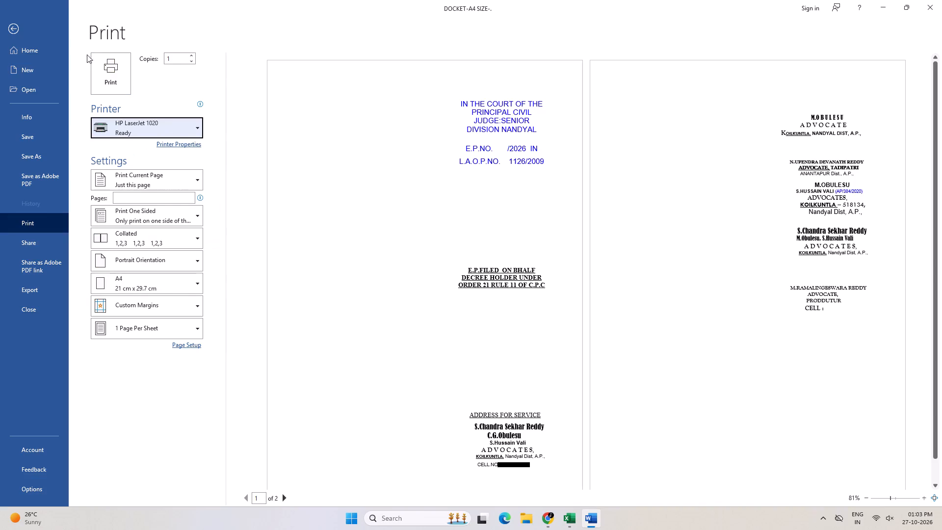
left_click(111, 78)
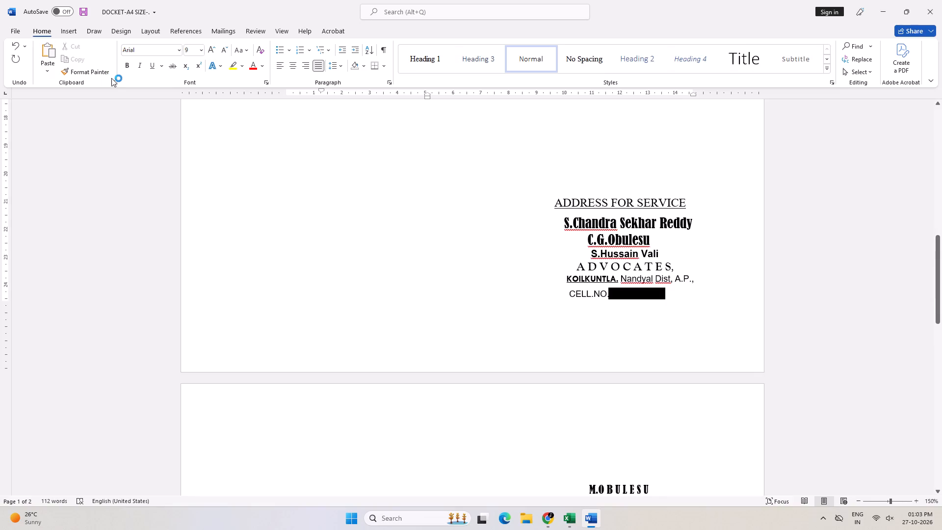
Close the DOCKET-A4 SIZE document.
left_click(931, 9)
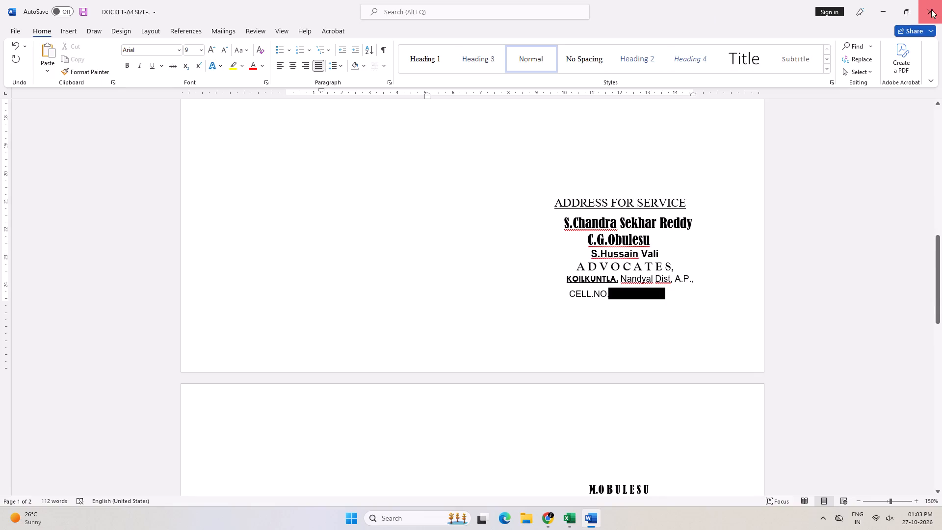
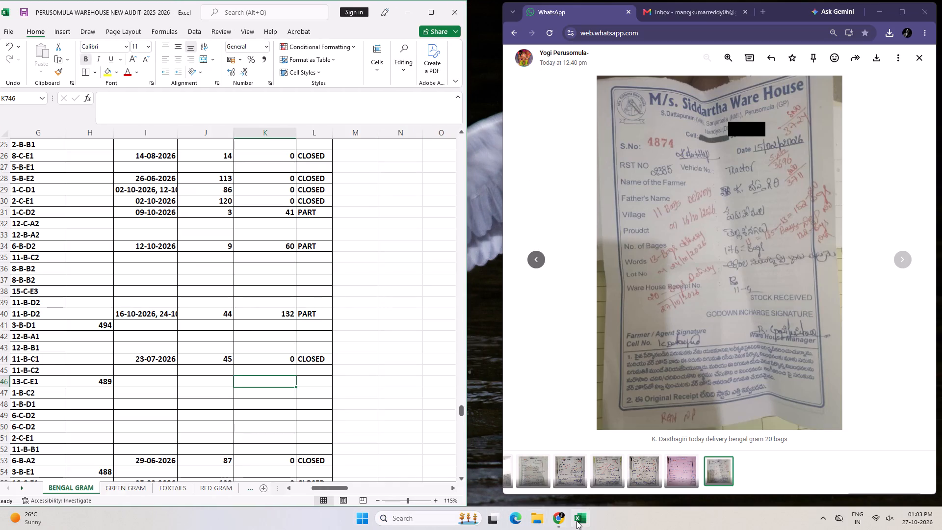
Switch to Word and open the recent document DOCKET-A4 SIZE-.
left_click(441, 524)
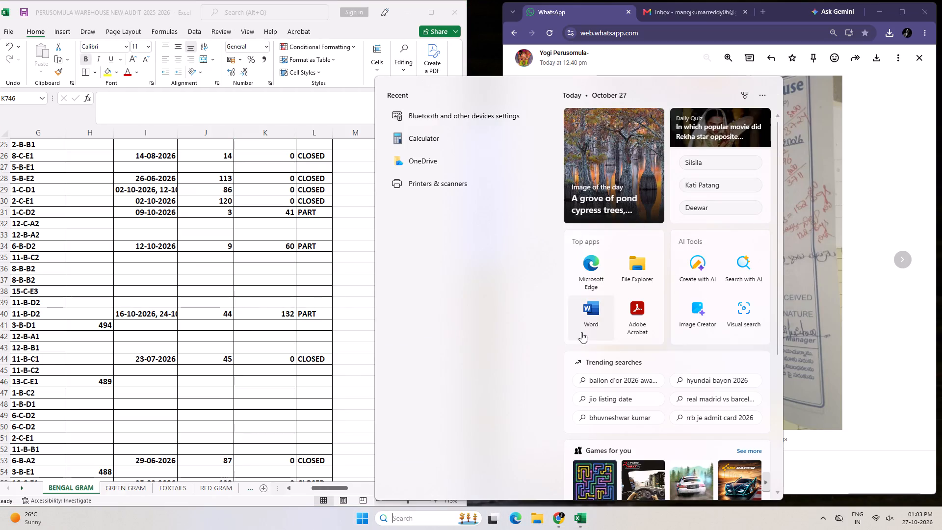
left_click(596, 313)
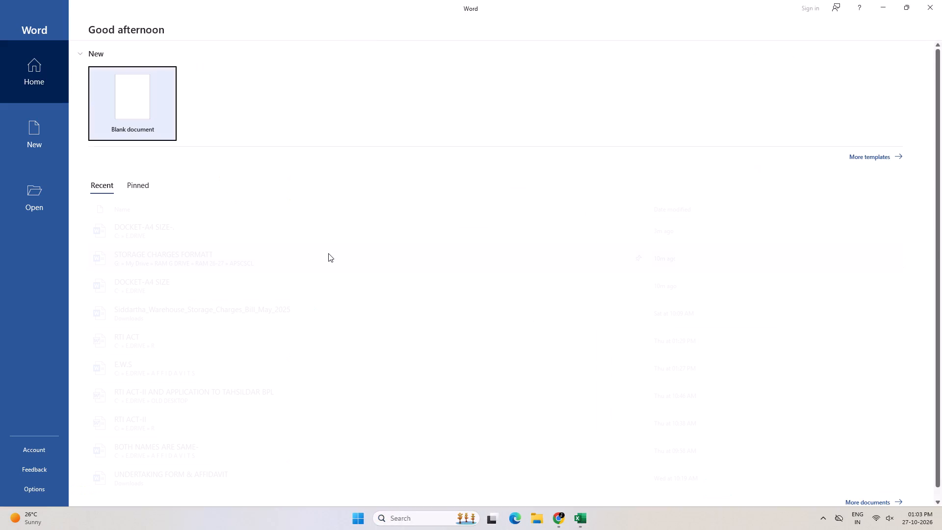
left_click(134, 230)
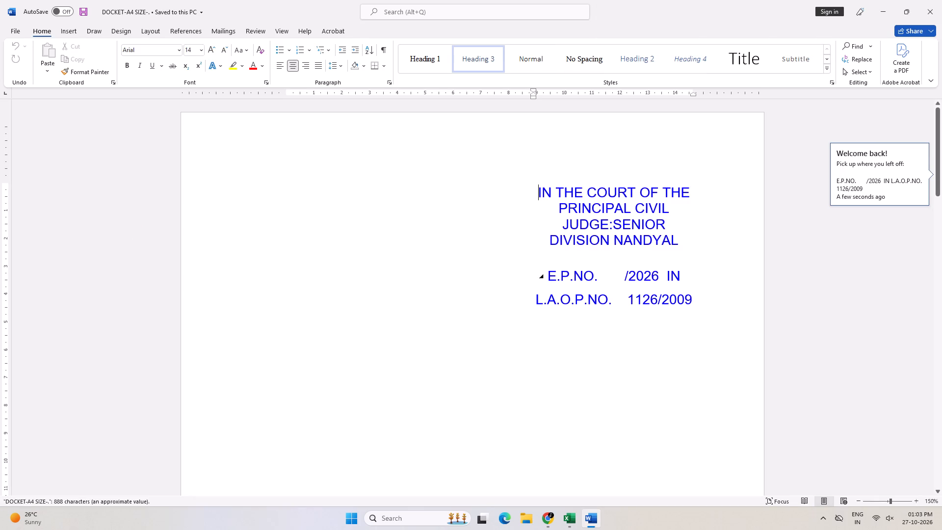
left_click_drag(627, 298, 656, 299)
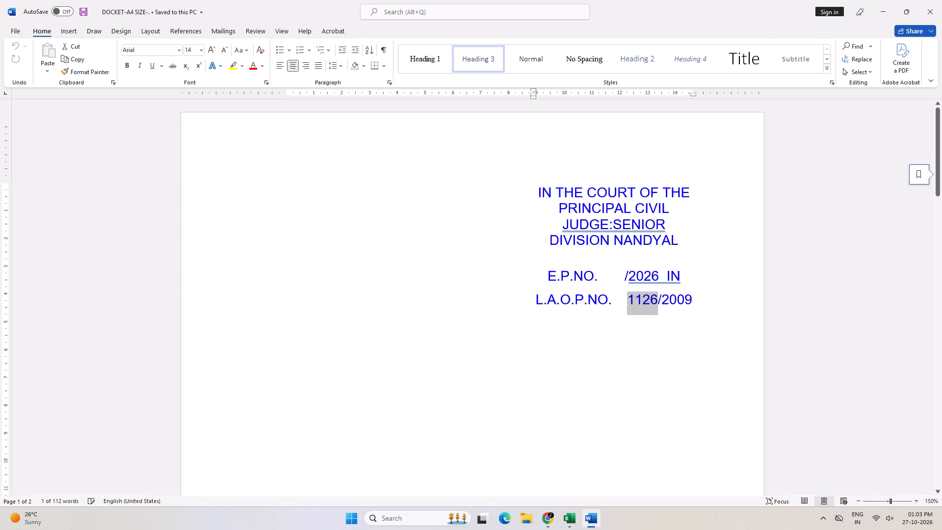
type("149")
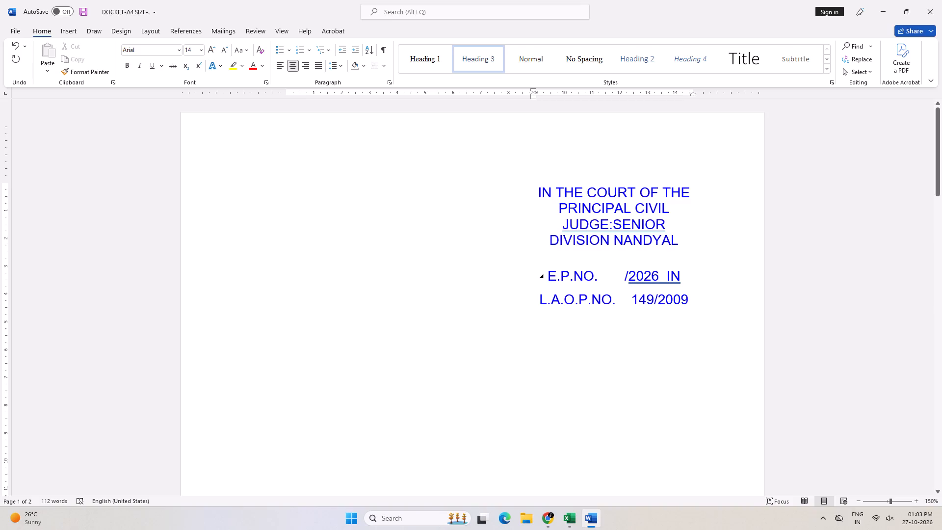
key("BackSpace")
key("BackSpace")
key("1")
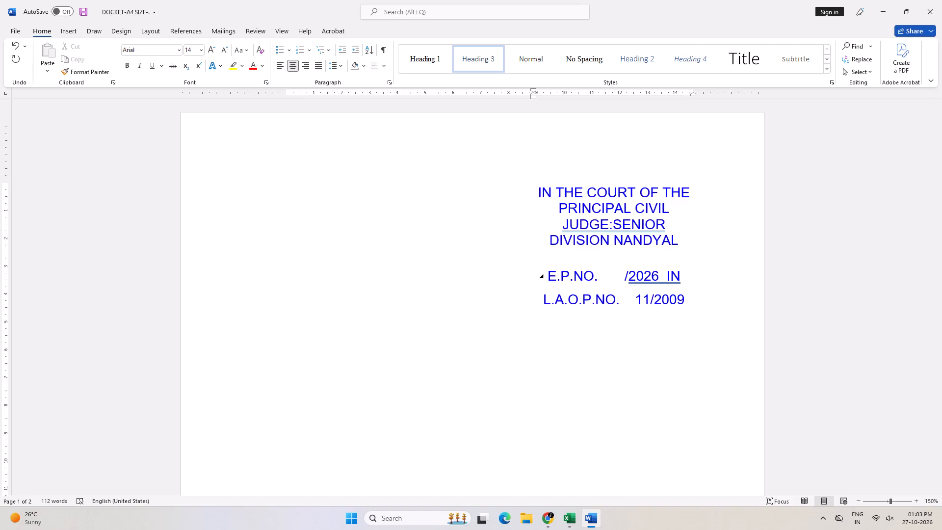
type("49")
Place the cursor in the address for service on page 1, bring up the docket's print settings, and open the page range choices.
scroll(633, 330, "down", 6)
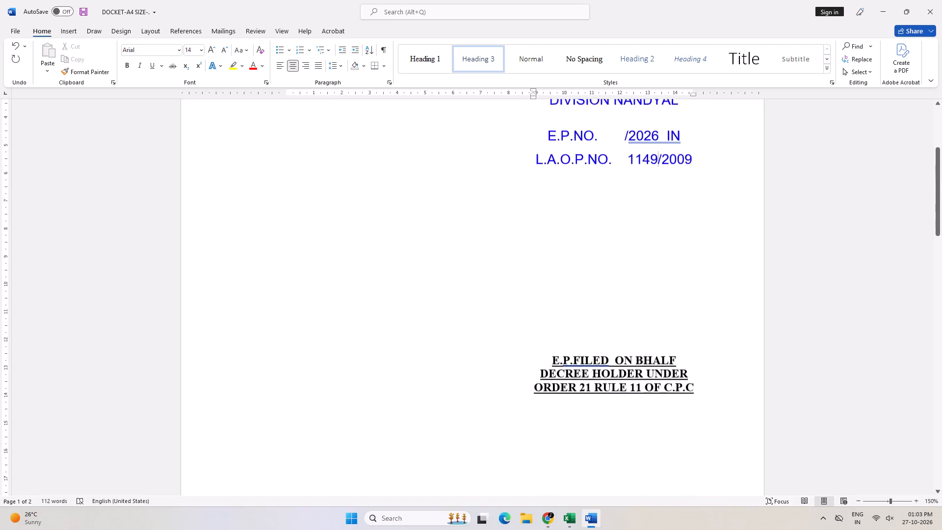
scroll(626, 374, "down", 8)
left_click(614, 376)
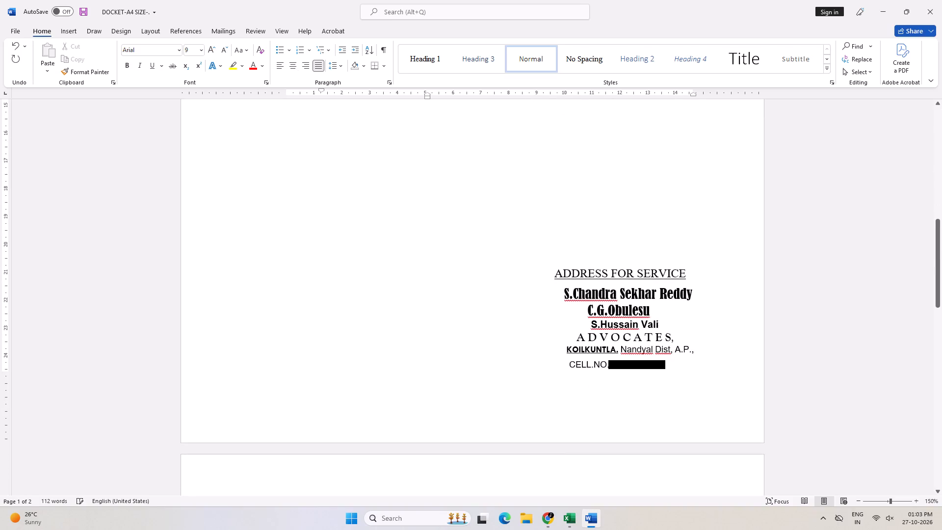
key("ctrl+p")
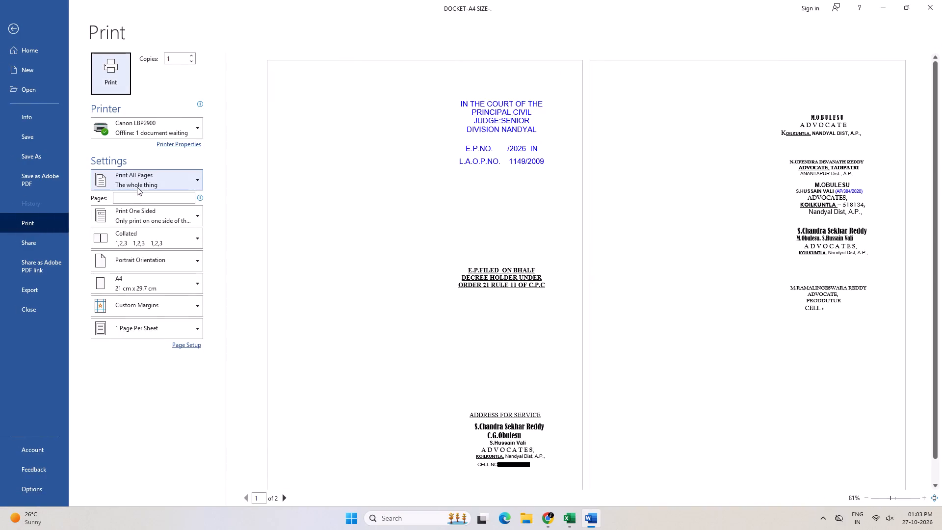
left_click(144, 180)
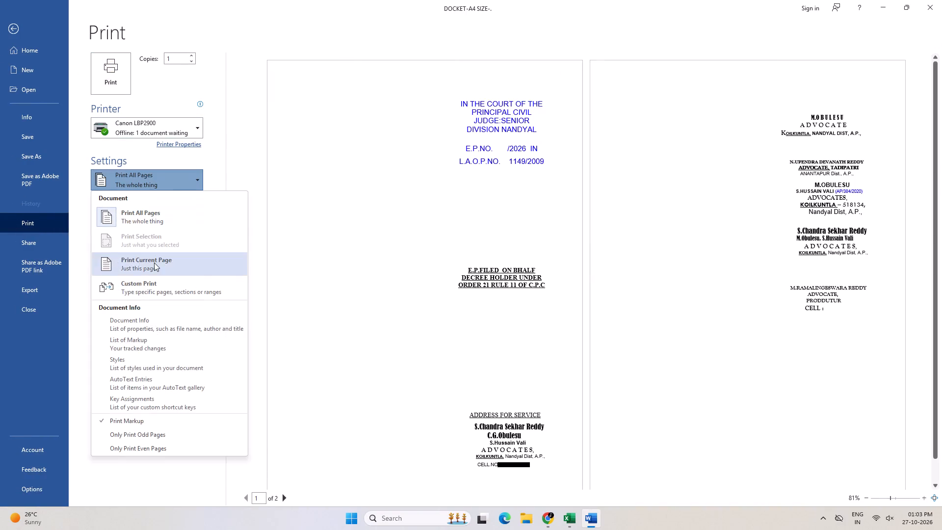
left_click(154, 263)
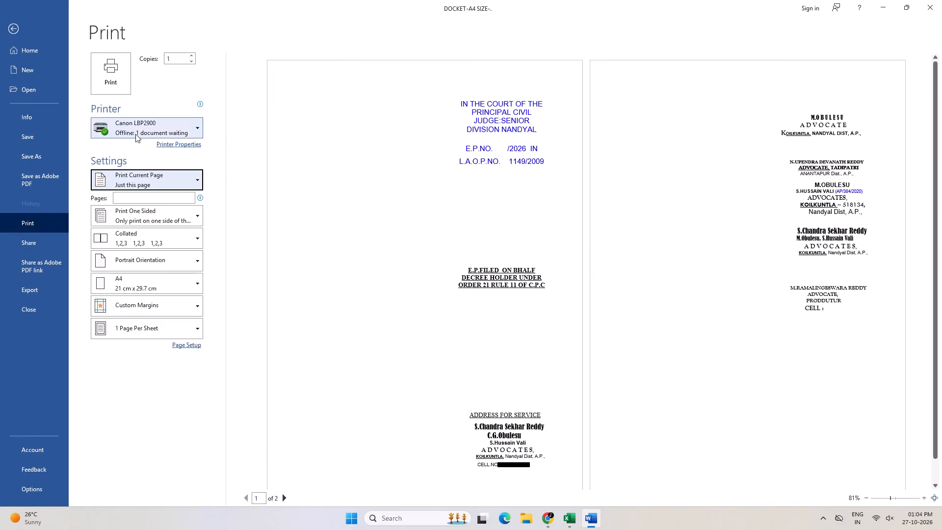
left_click(130, 120)
left_click(135, 242)
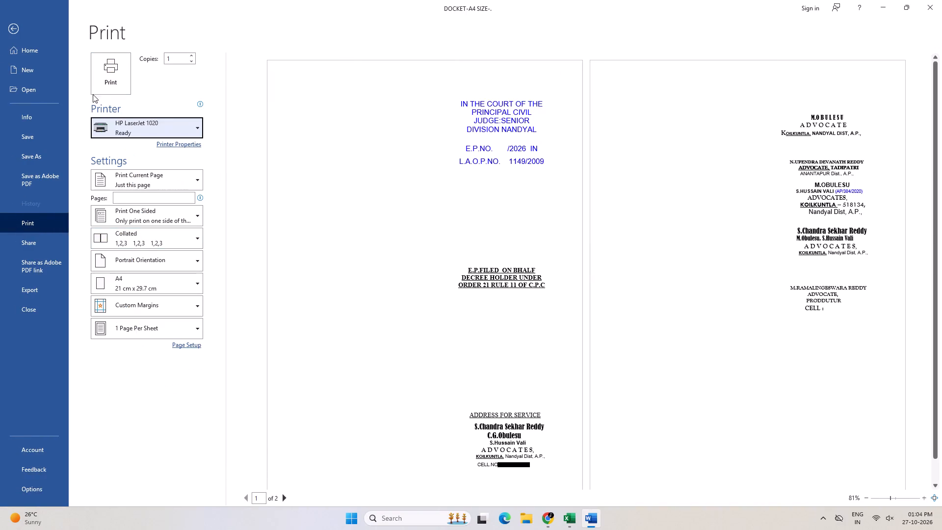
left_click(113, 80)
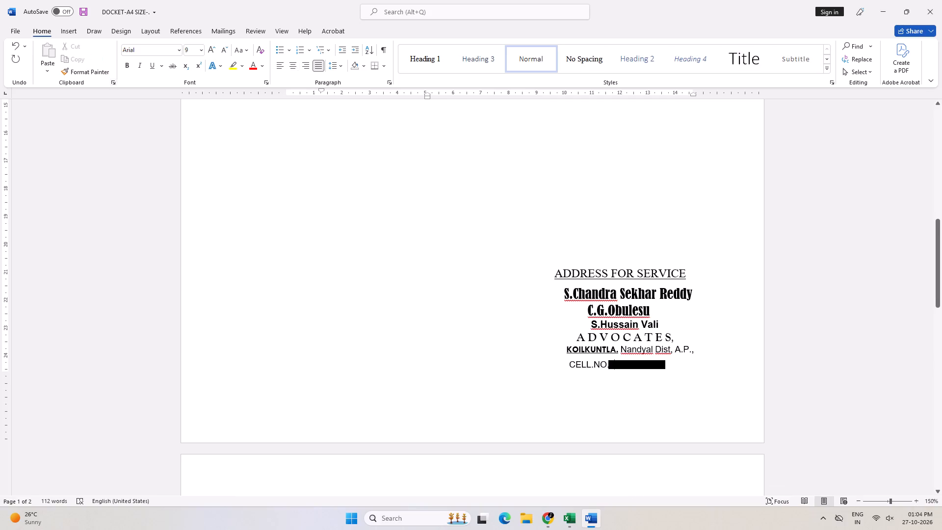
scroll(644, 382, "up", 4)
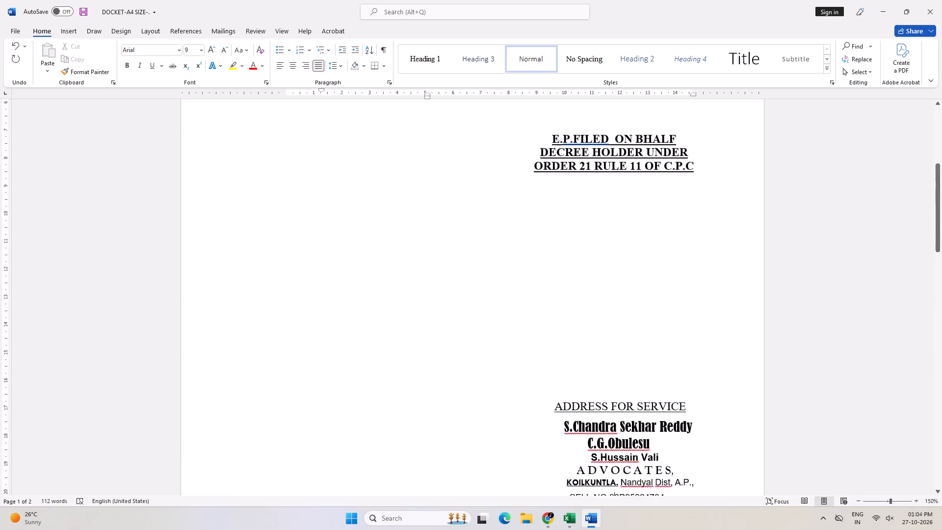
scroll(644, 382, "up", 15)
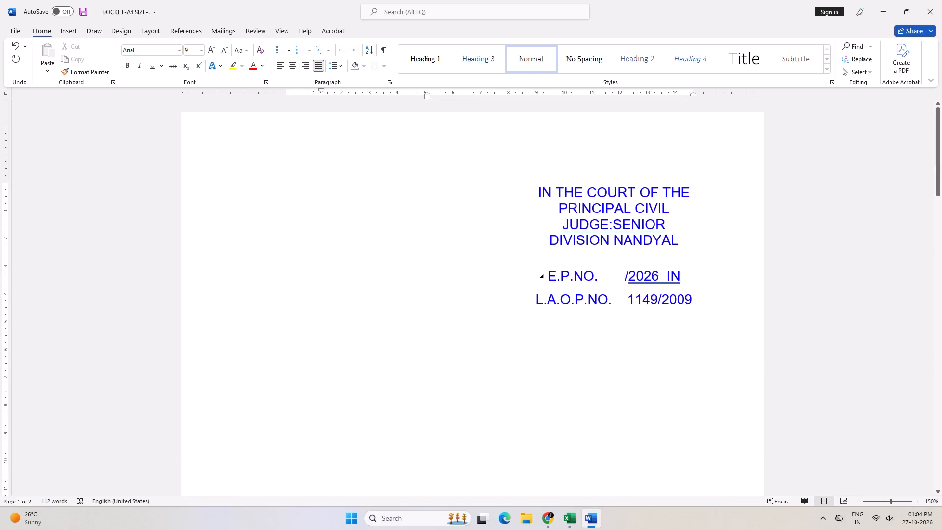
left_click_drag(617, 303, 623, 303)
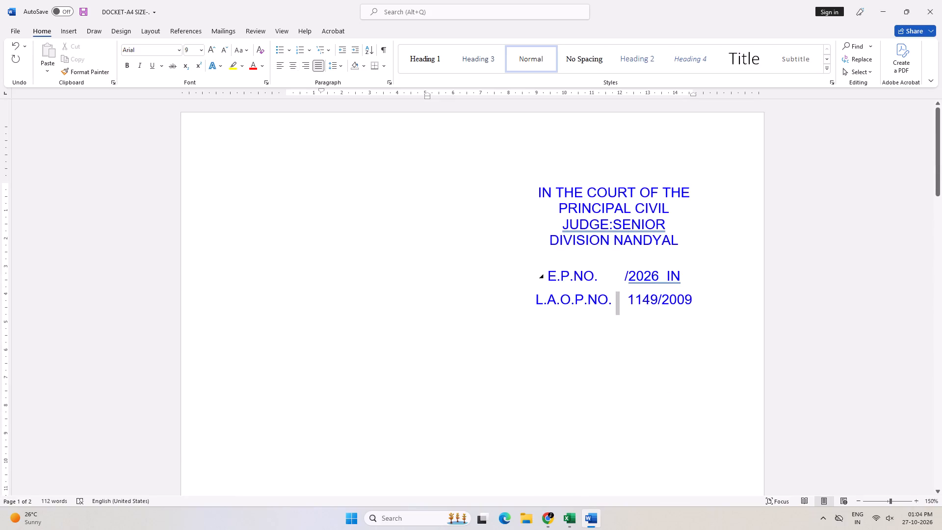
left_click_drag(623, 303, 654, 298)
left_click(639, 304)
left_click(621, 301)
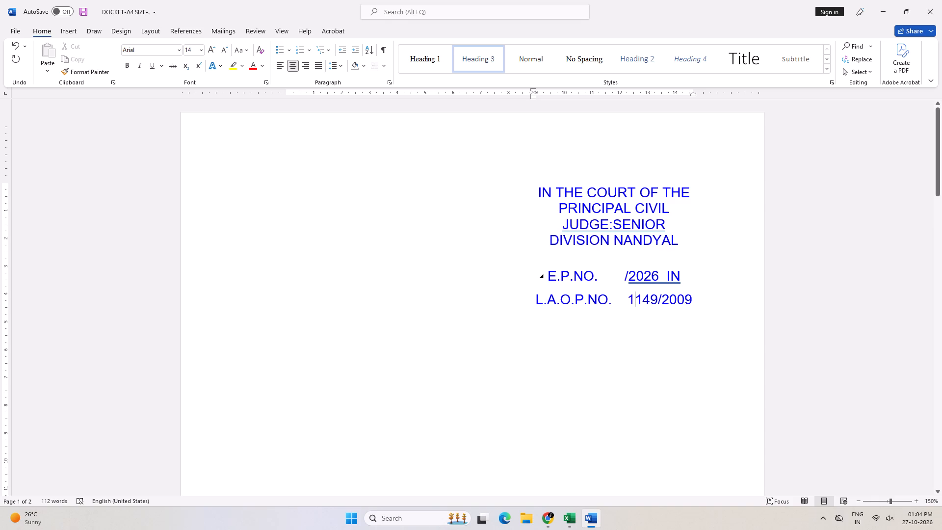
left_click_drag(615, 301, 644, 298)
left_click(636, 300)
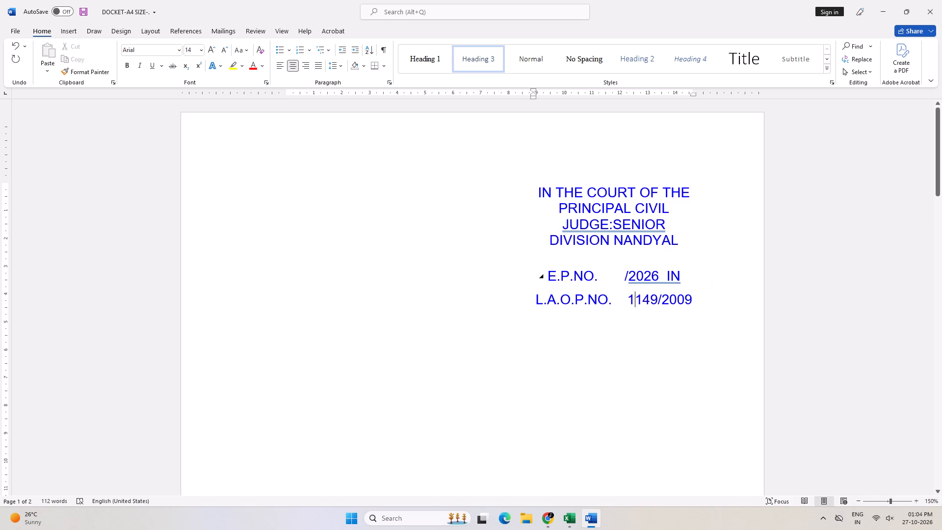
left_click(614, 299)
key("shift+Right")
key("shift+Right")
key("shift+Right")
key("shift+Right")
key("shift+Right")
key("shift+Right")
key("shift+Right")
key("shift+Right")
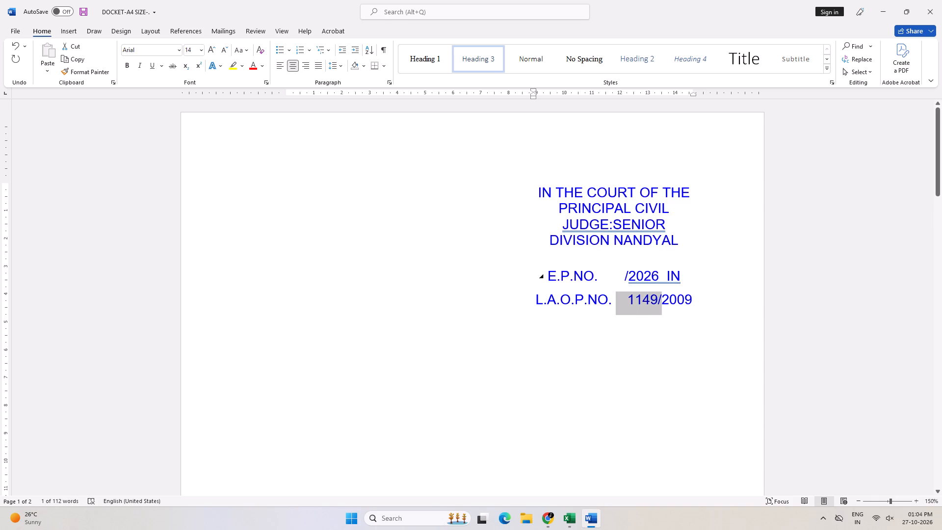
key("shift+Left")
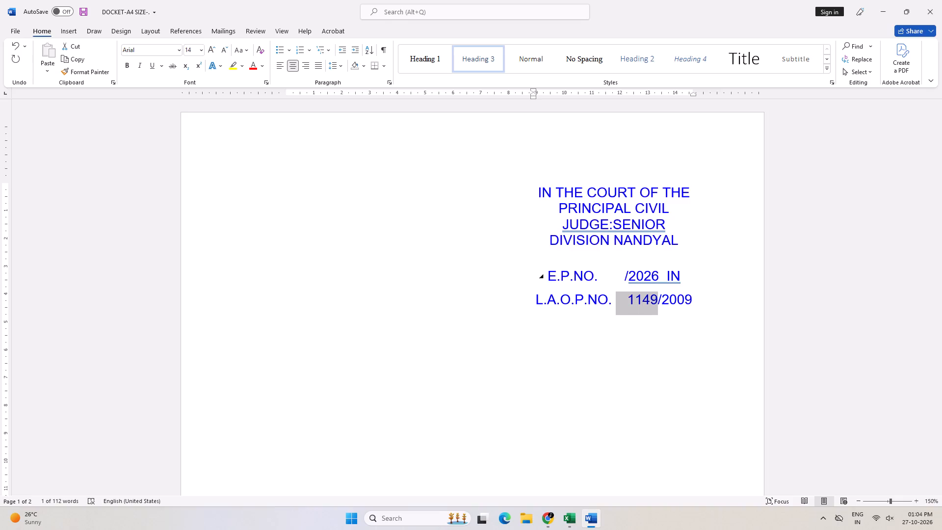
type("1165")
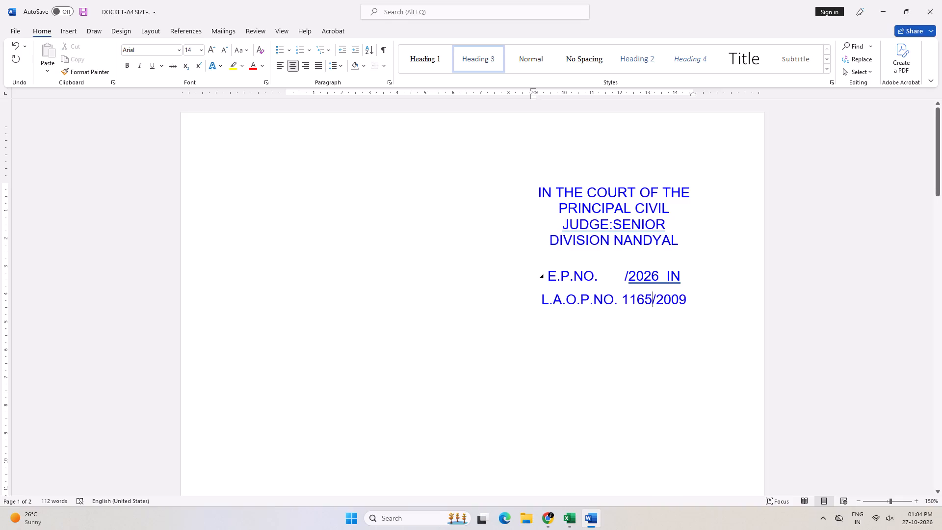
scroll(640, 375, "down", 4)
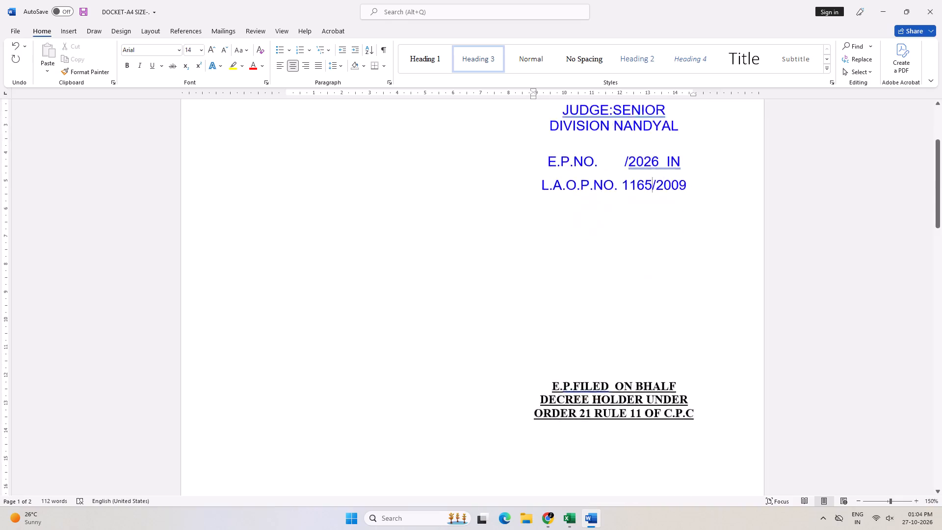
scroll(639, 375, "down", 10)
left_click(622, 361)
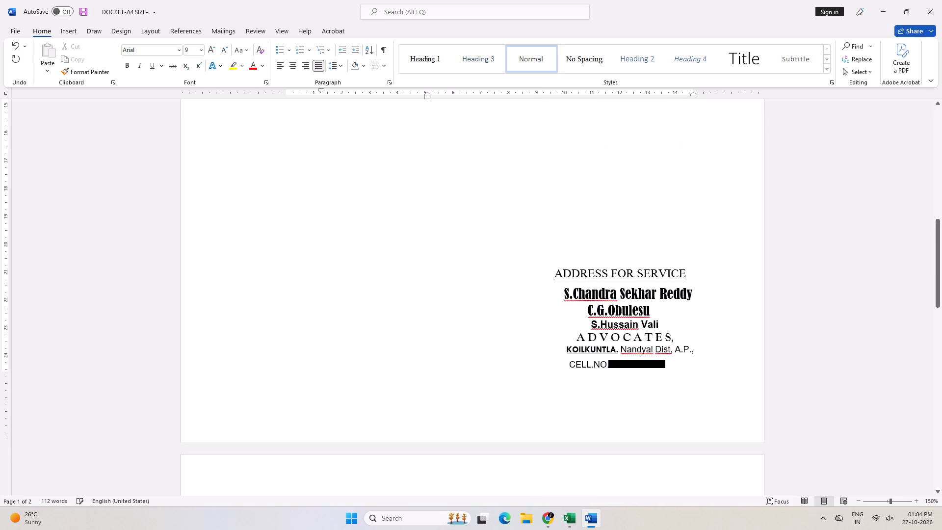
key("ctrl+p")
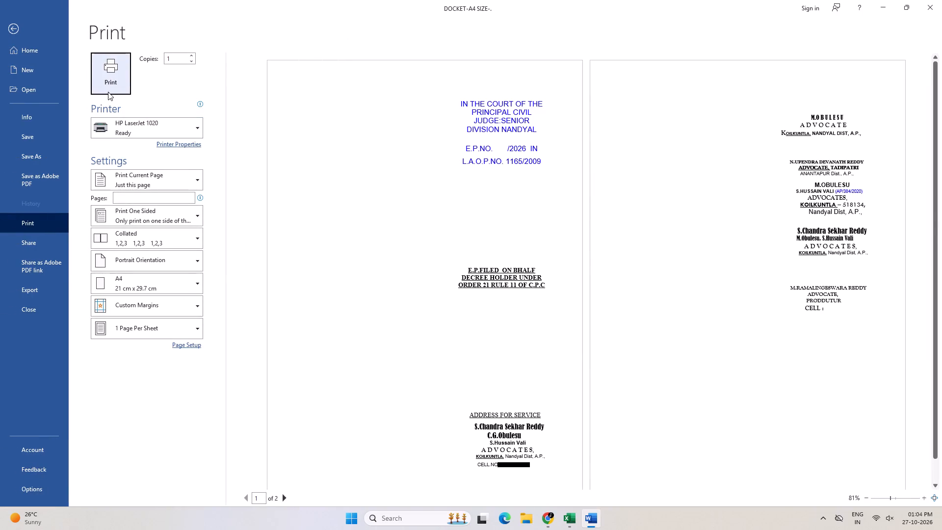
left_click(108, 92)
Change the L.A.O.P. case number in the docket heading to 1128, leaving /2009 in place.
scroll(541, 393, "up", 11)
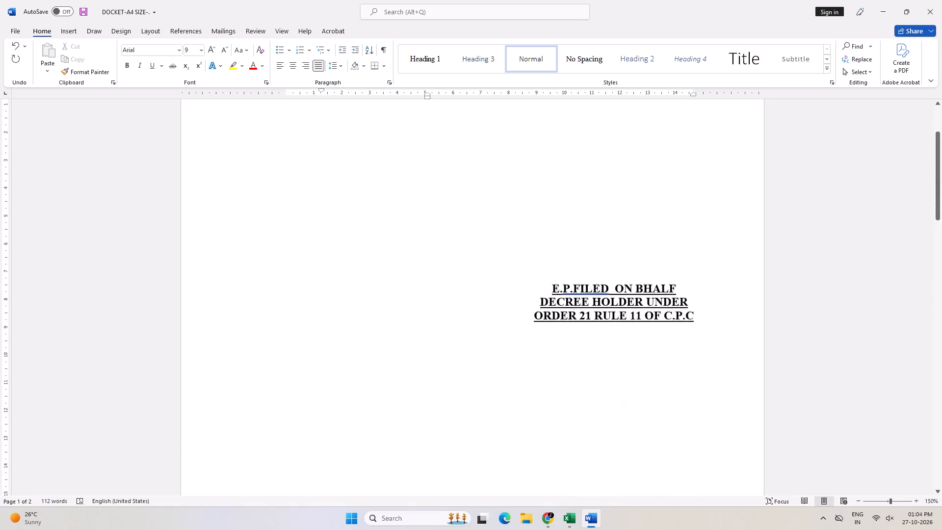
scroll(541, 393, "up", 5)
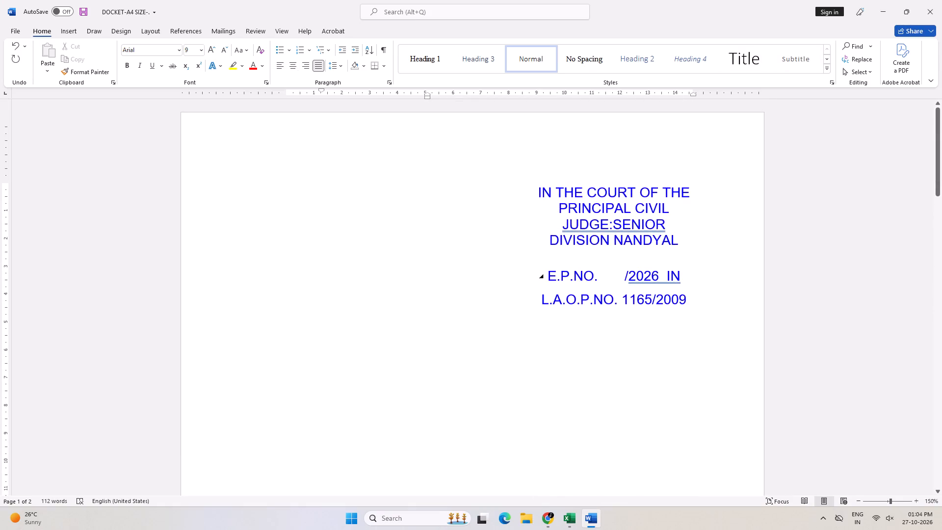
left_click_drag(624, 297, 654, 299)
left_click_drag(654, 299, 649, 302)
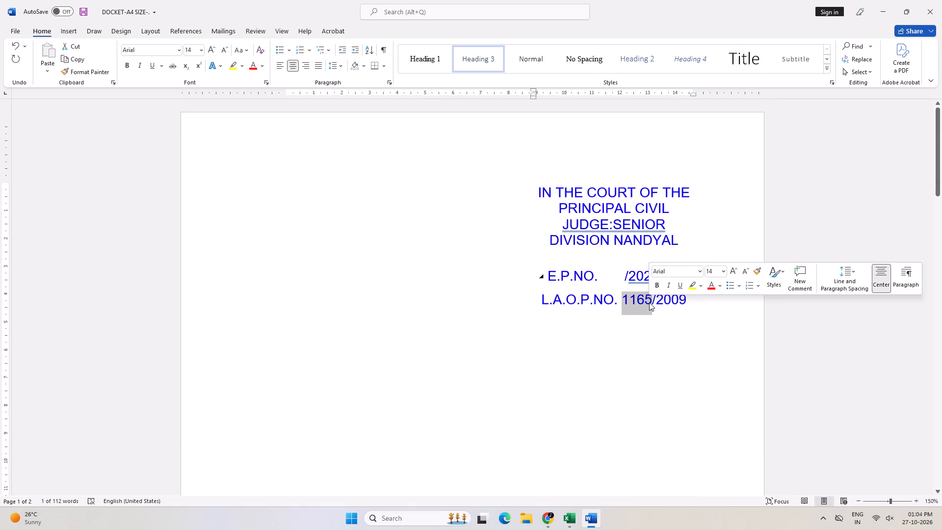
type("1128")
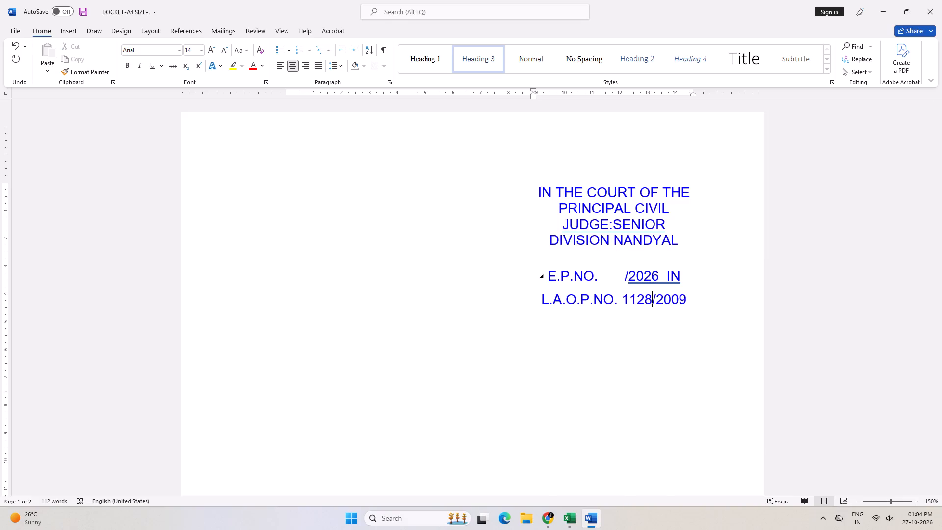
Print the docket's first page for L.A.O.P. No. 1128/2009 on the HP LaserJet 1020.
scroll(644, 306, "down", 13)
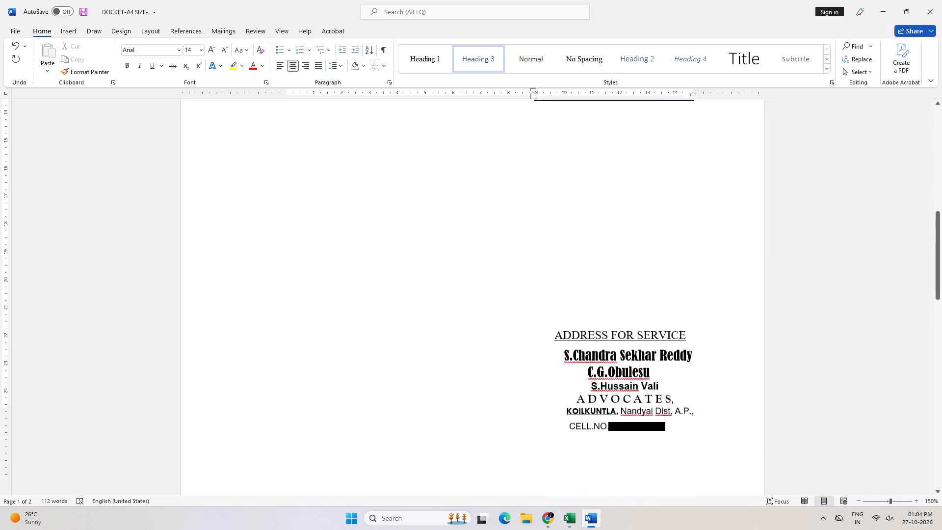
left_click(620, 377)
key("ctrl+p")
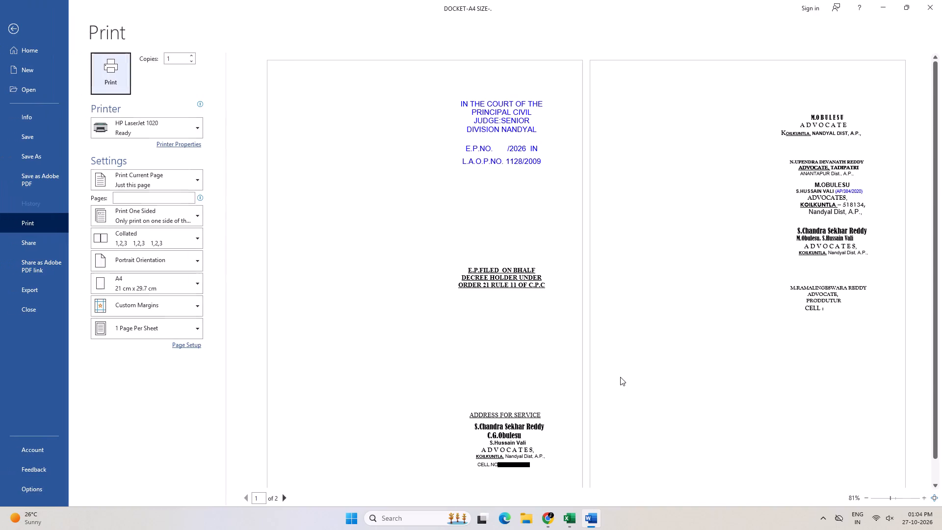
left_click(112, 77)
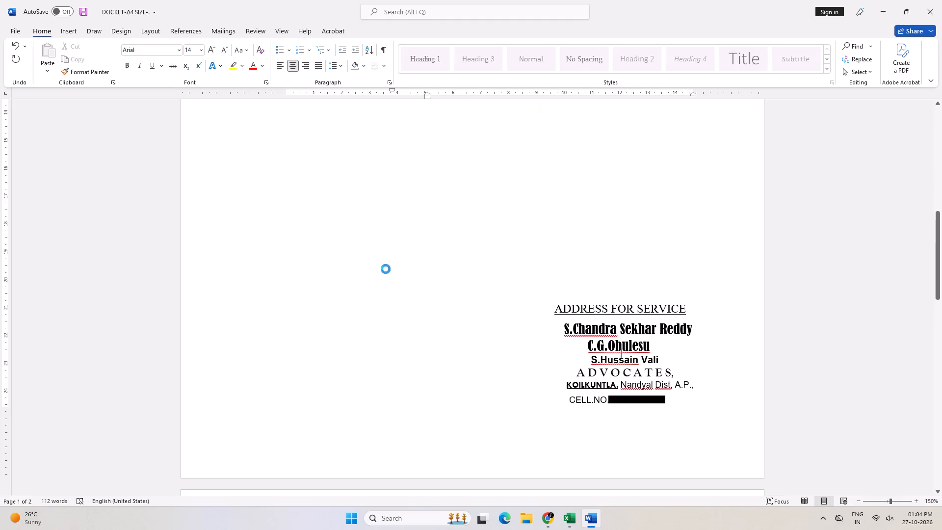
scroll(604, 296, "up", 9)
scroll(680, 267, "up", 4)
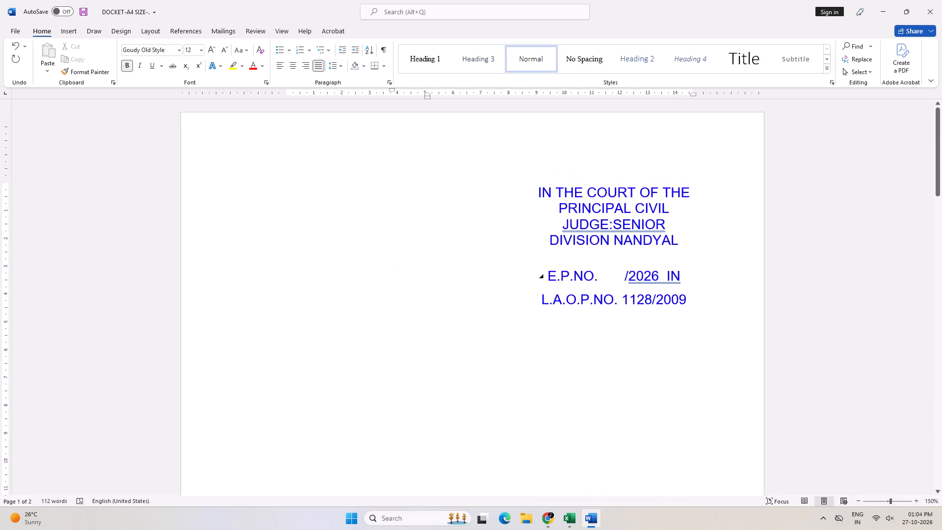
left_click_drag(650, 293, 635, 303)
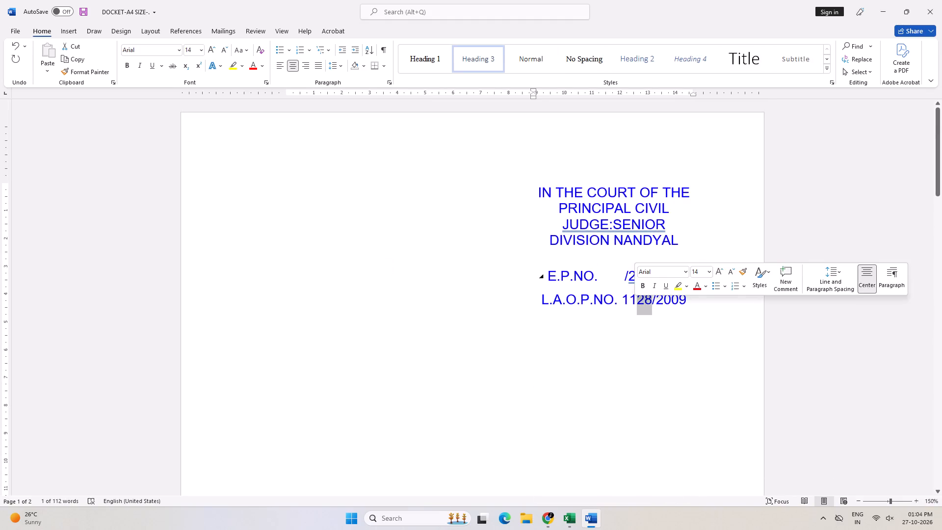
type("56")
scroll(637, 318, "down", 14)
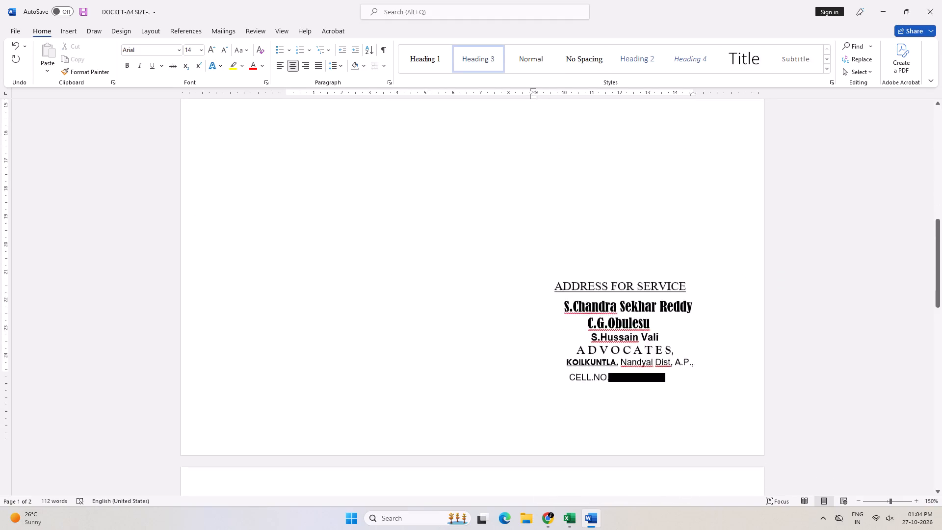
scroll(624, 344, "down", 3)
left_click(622, 255)
key("ctrl+p")
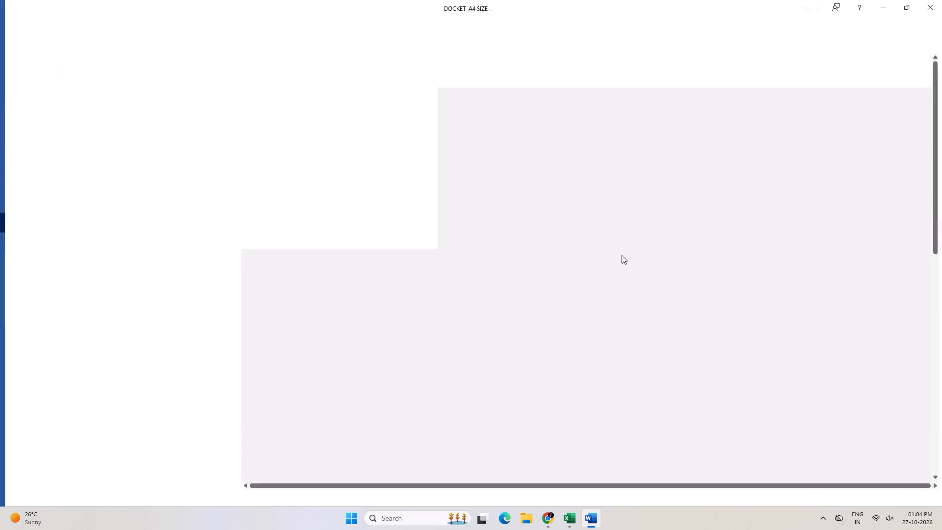
left_click(102, 73)
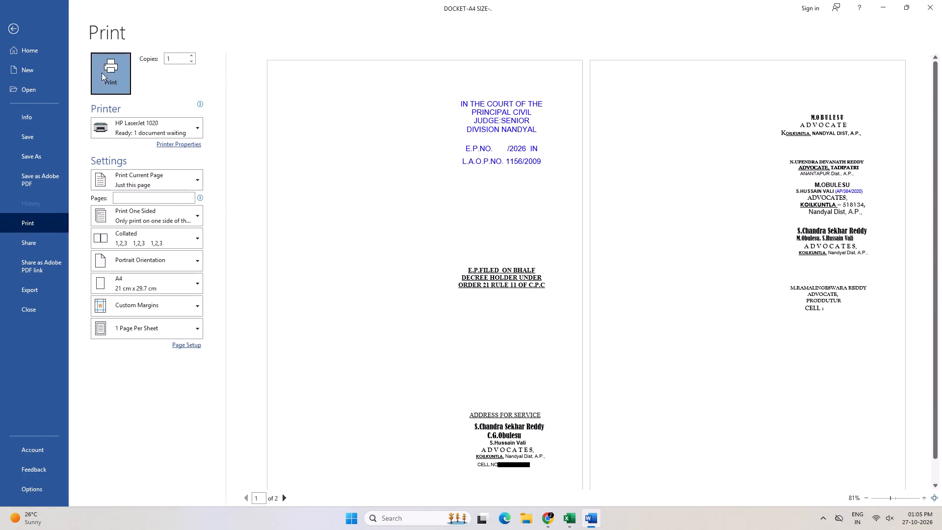
scroll(614, 278, "up", 11)
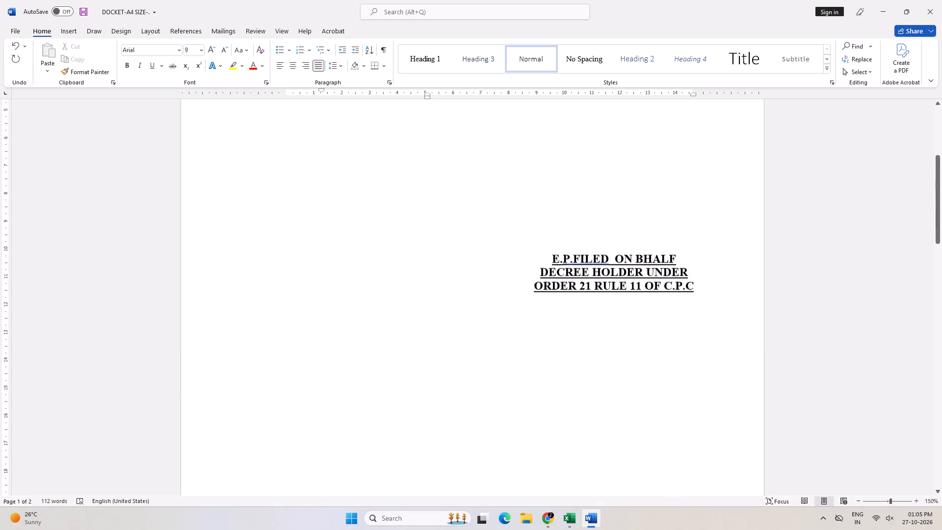
scroll(614, 278, "up", 6)
left_click_drag(649, 293, 643, 299)
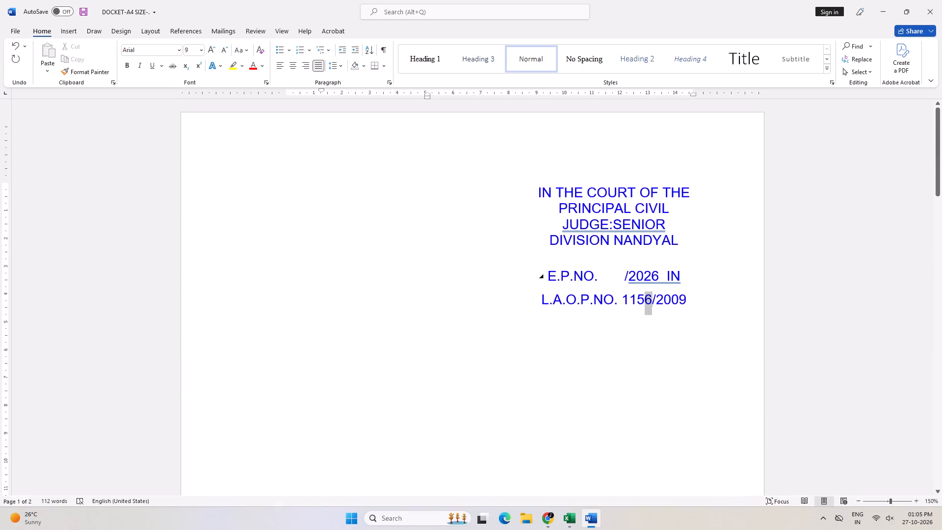
left_click_drag(643, 299, 639, 302)
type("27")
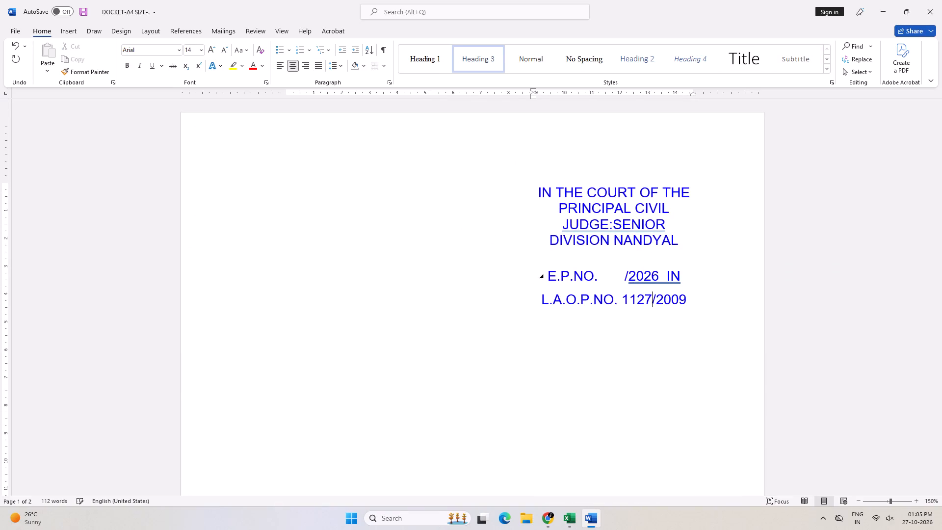
Print the docket's first page for L.A.O.P. No. 1127/2009 on the HP LaserJet 1020.
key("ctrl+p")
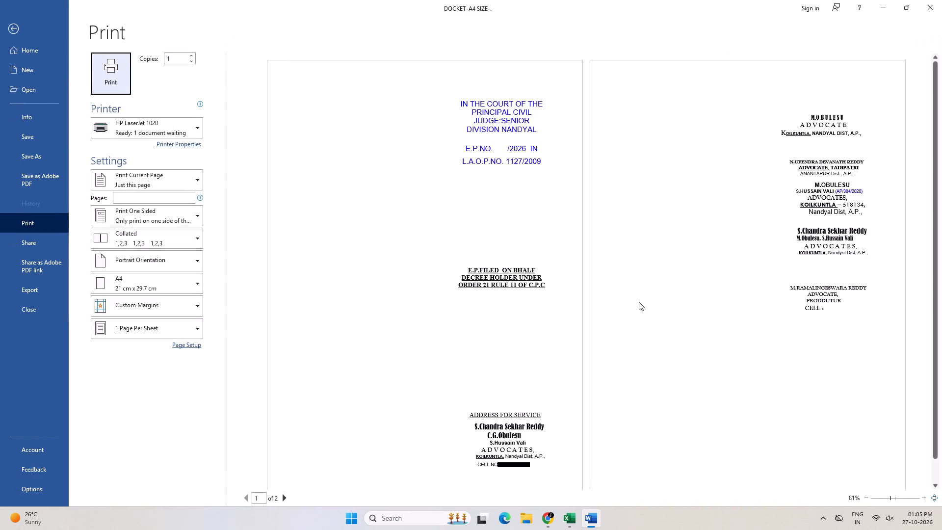
left_click(119, 75)
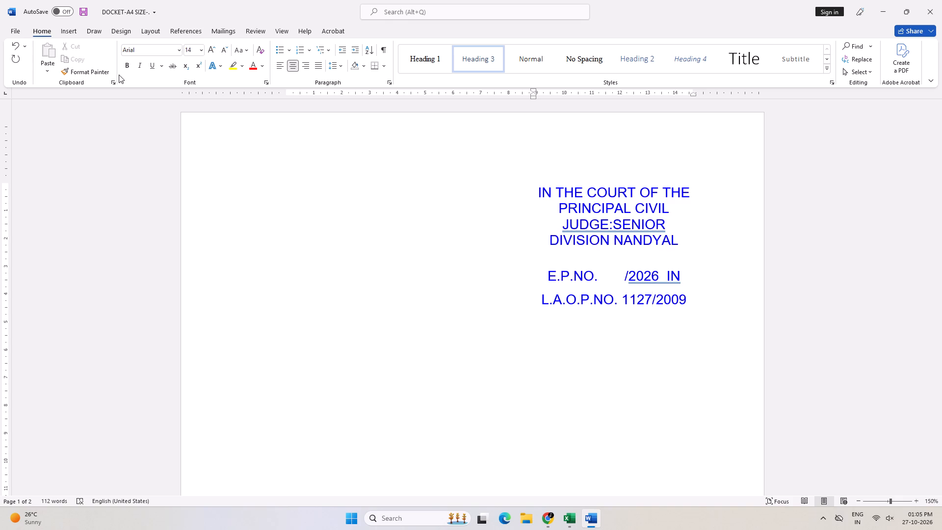
Delete the last digit of the L.A.O.P. case number before /2009.
key("BackSpace")
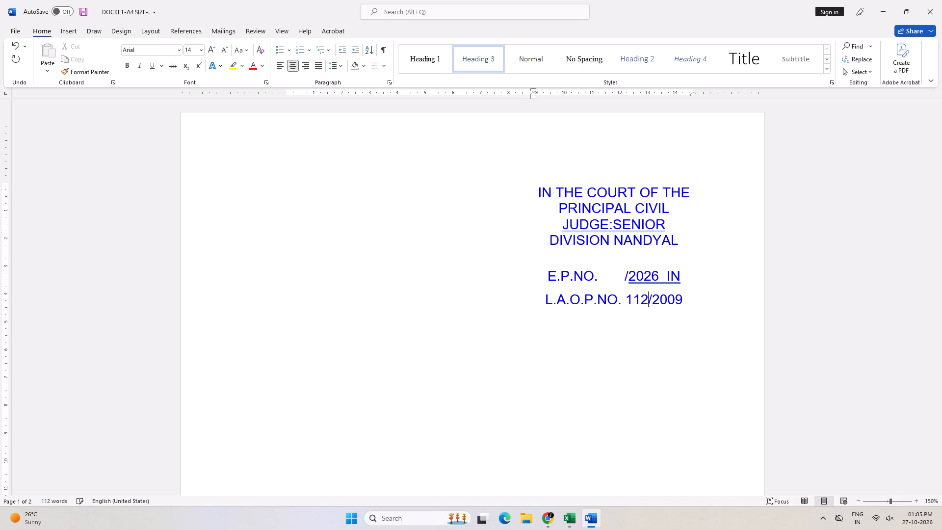
key("BackSpace")
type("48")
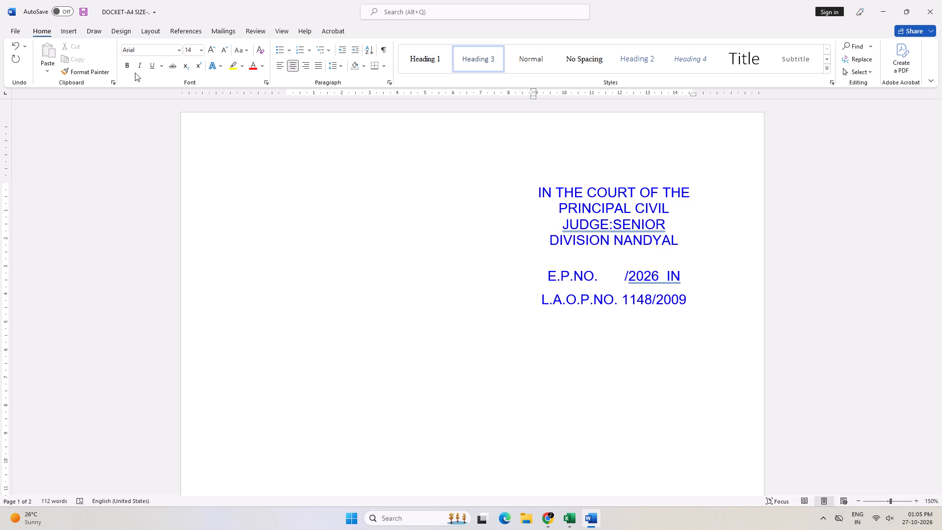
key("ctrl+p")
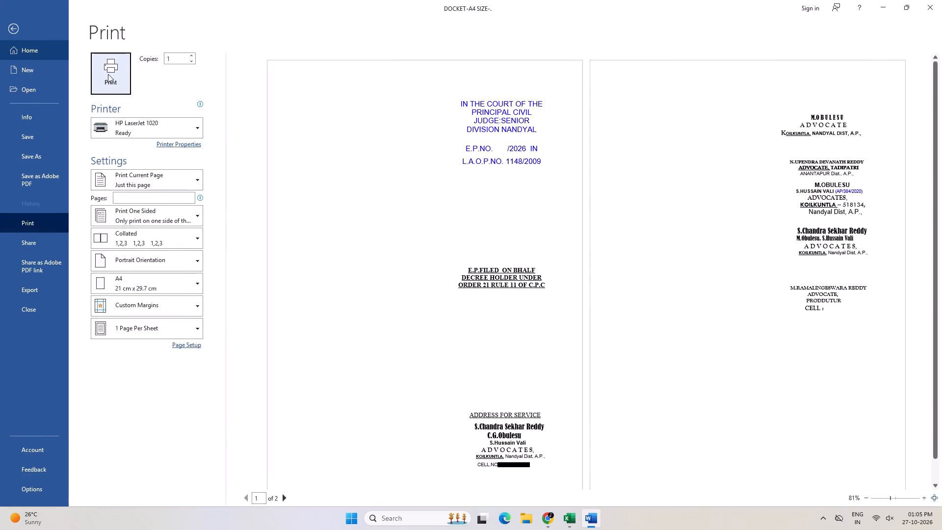
left_click(108, 74)
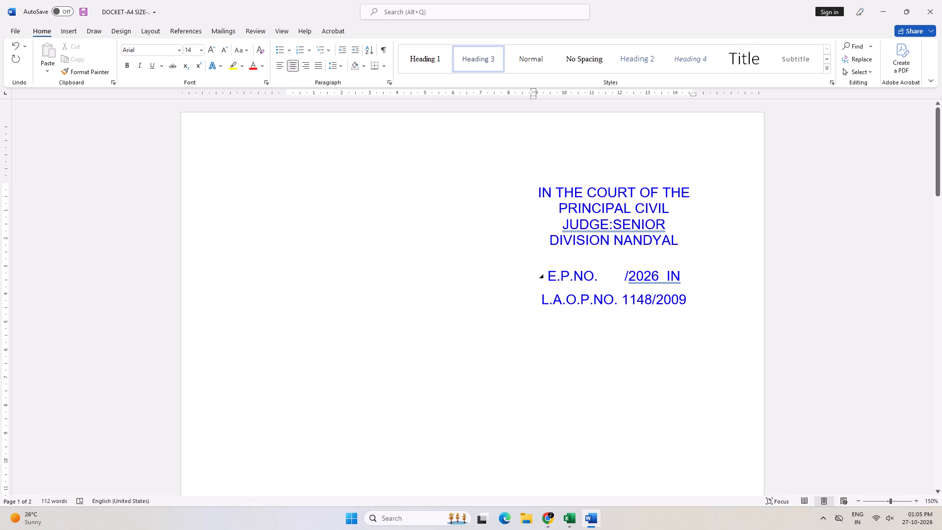
Close the docket document and return to the BENGAL GRAM sheet of the Perusomula warehouse audit workbook in Excel.
left_click_drag(650, 297, 637, 305)
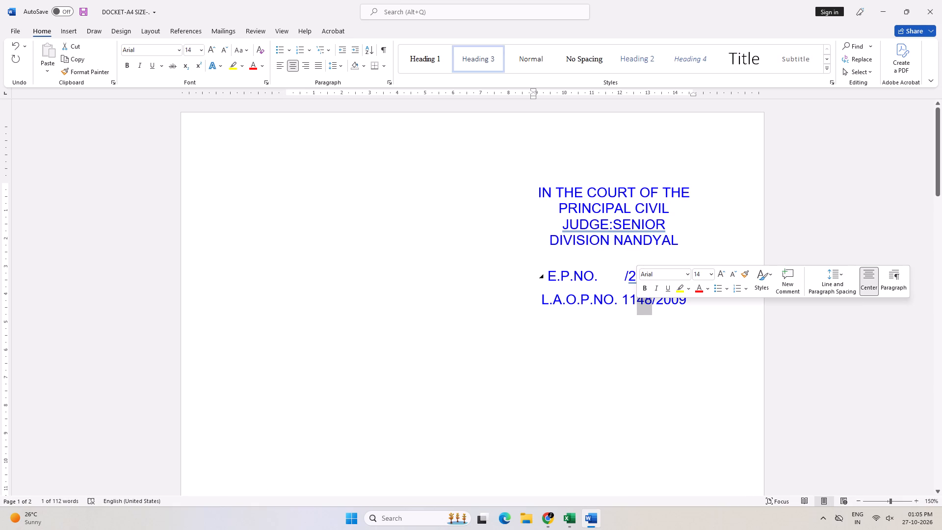
left_click(684, 410)
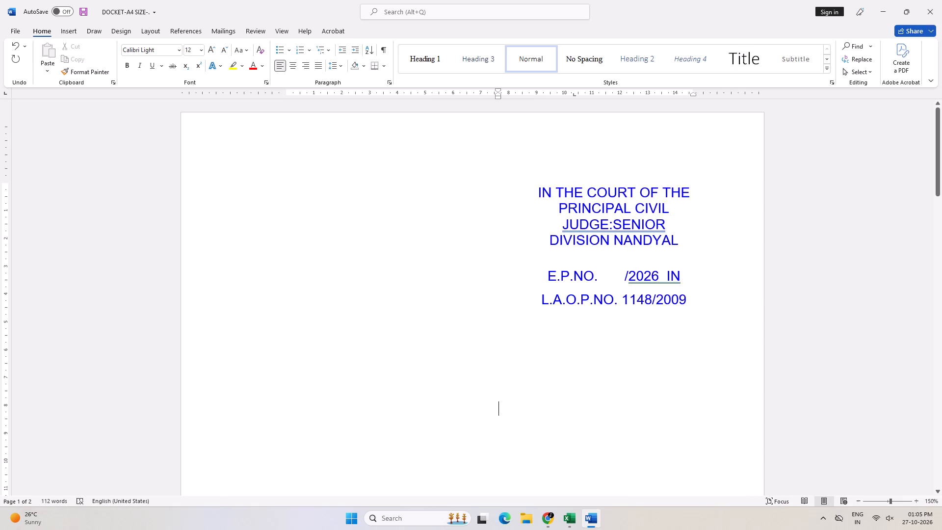
left_click(932, 12)
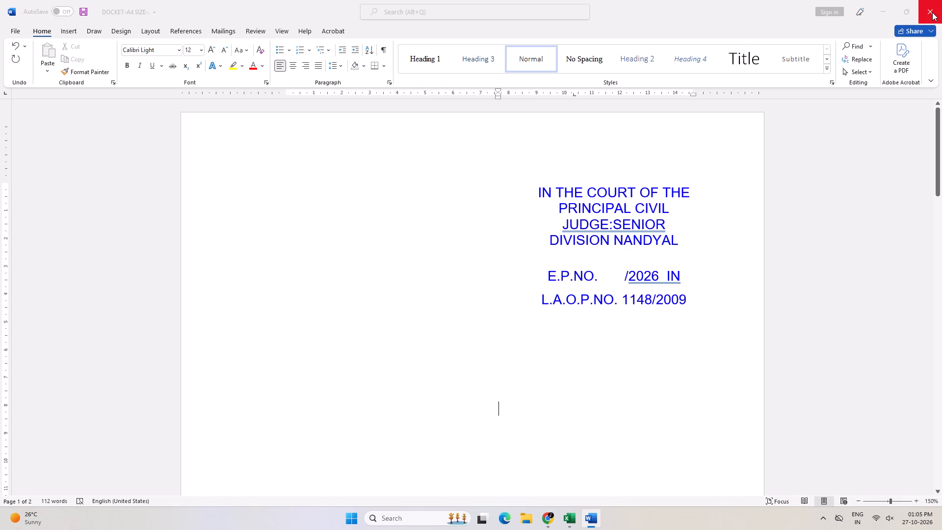
left_click(403, 277)
left_click_drag(415, 274, 425, 271)
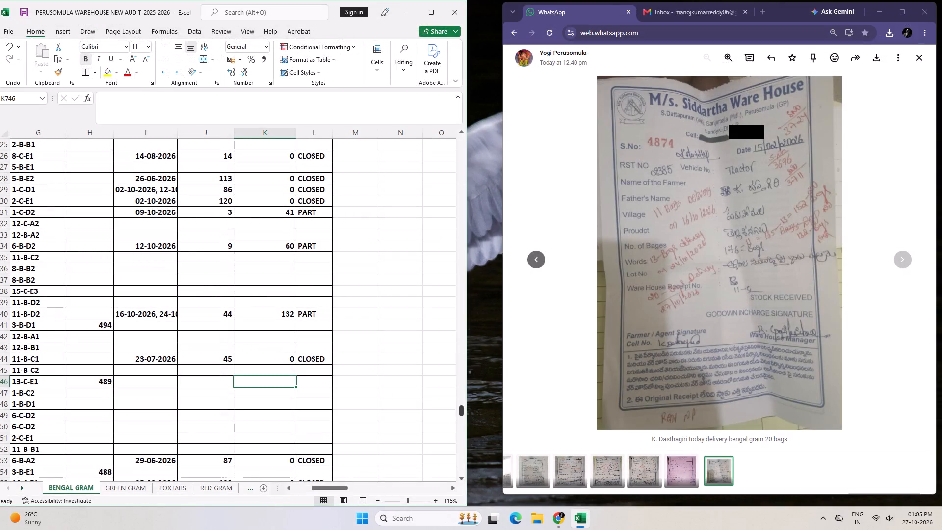
left_click(212, 391)
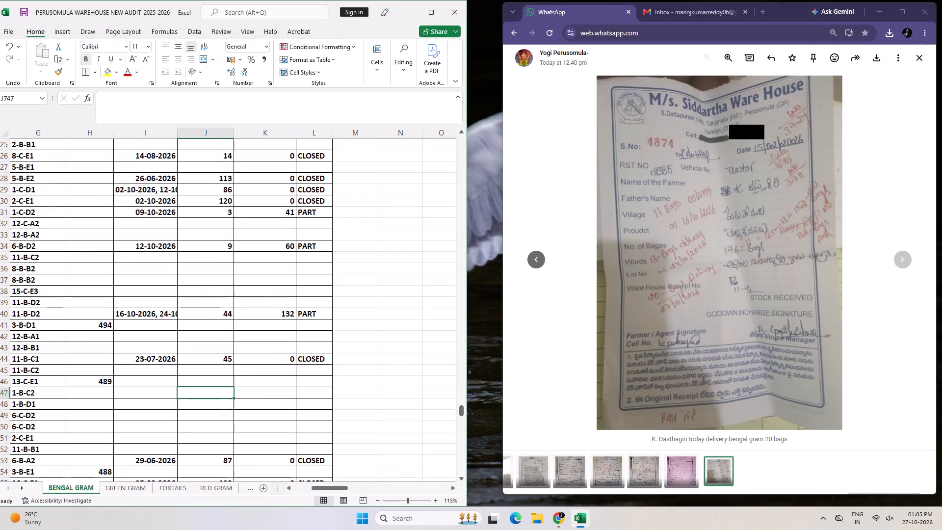
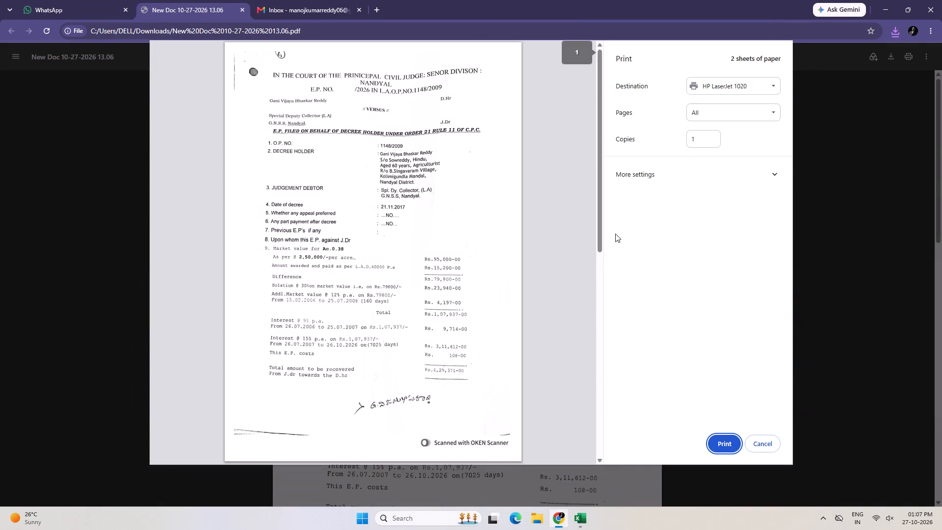
Print only page 1 of the scanned E.P. document for L.A.O.P. No. 1148/2009 on the HP LaserJet 1020.
left_click(715, 79)
left_click(717, 82)
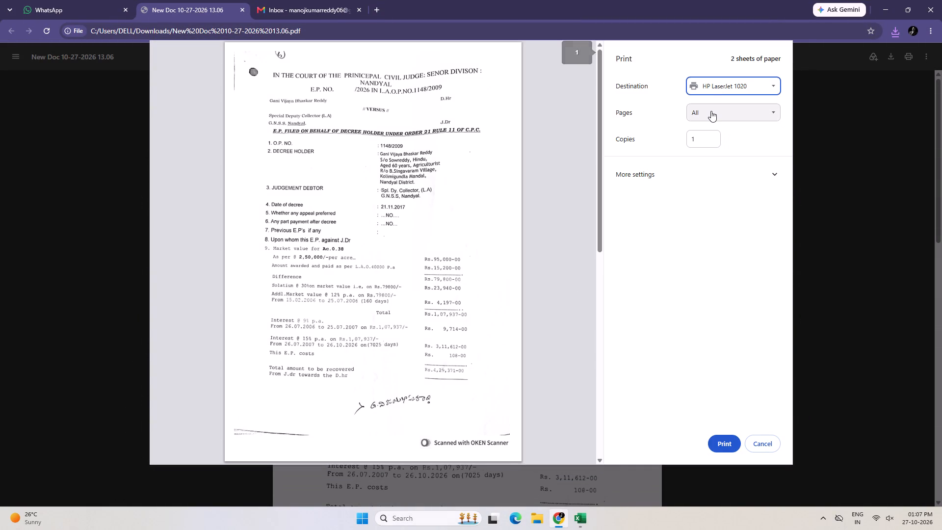
left_click(711, 111)
left_click(715, 165)
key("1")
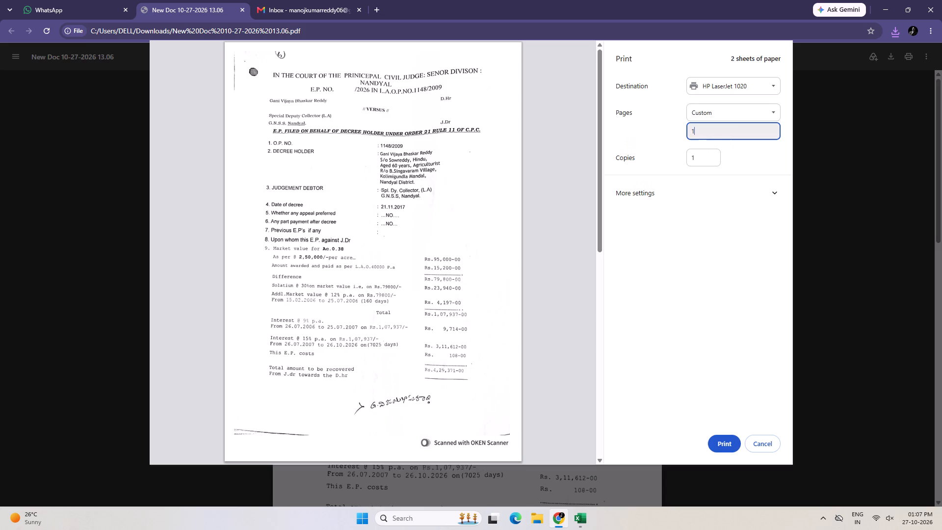
key("Return")
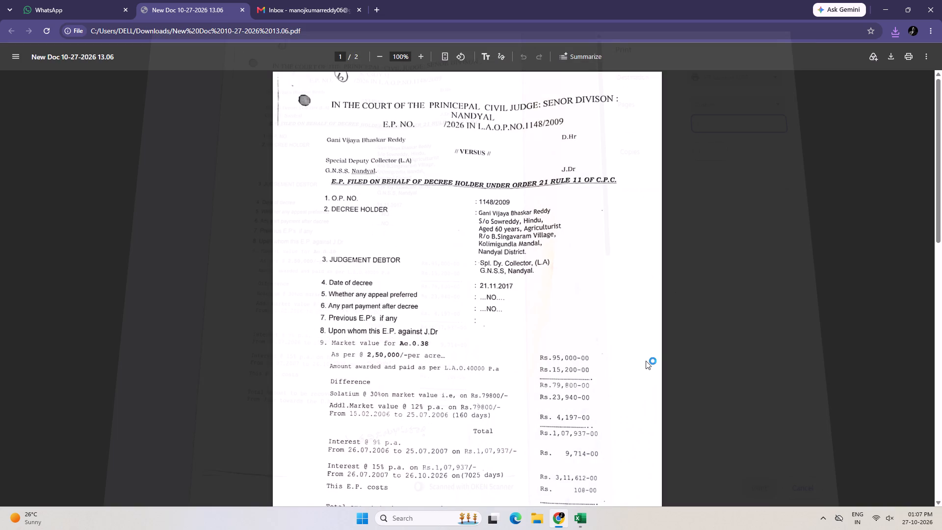
In Chrome, set the scanned E.P. PDF for L.A.O.P. No. 1148/2009 to print only page 1, using a custom page range.
key("ctrl+p")
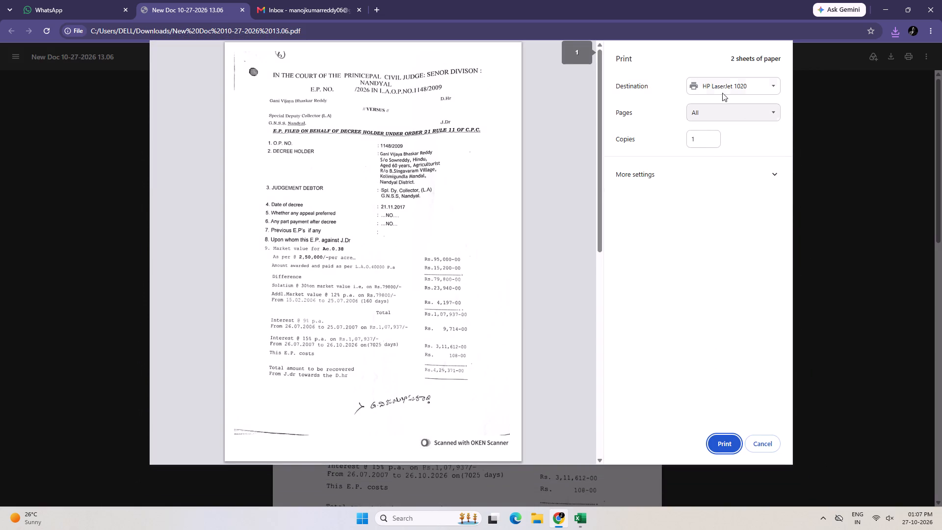
left_click(725, 119)
left_click(708, 162)
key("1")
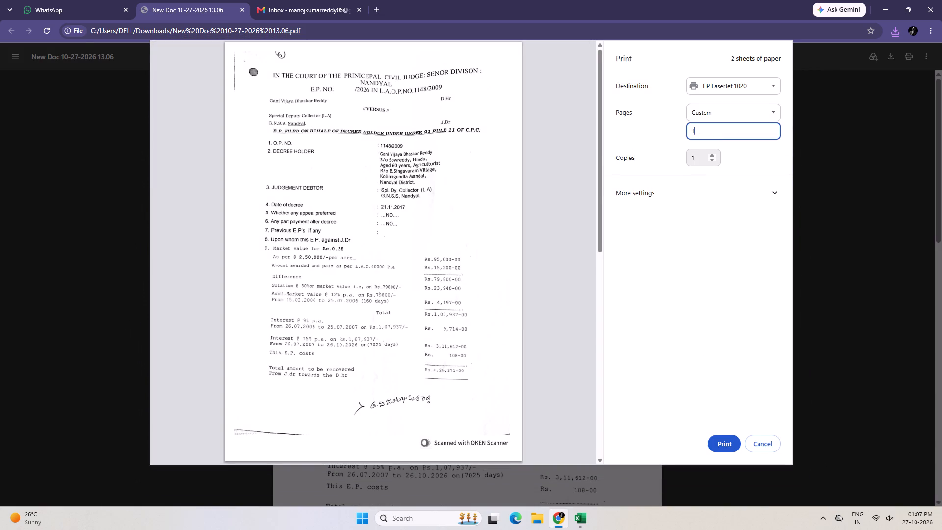
key("Return")
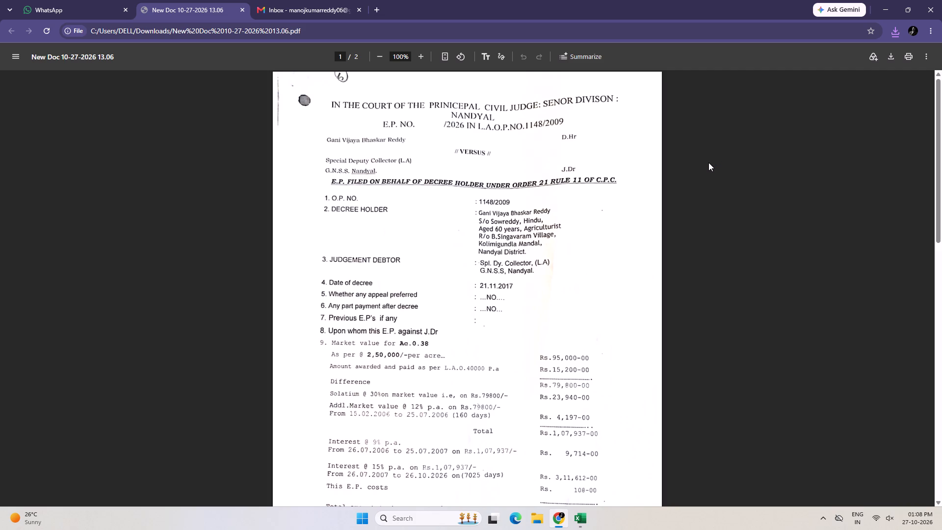
Set up a print of only page 2 of the scanned E.P. document, using a custom page range and 2 copies.
key("ctrl+p")
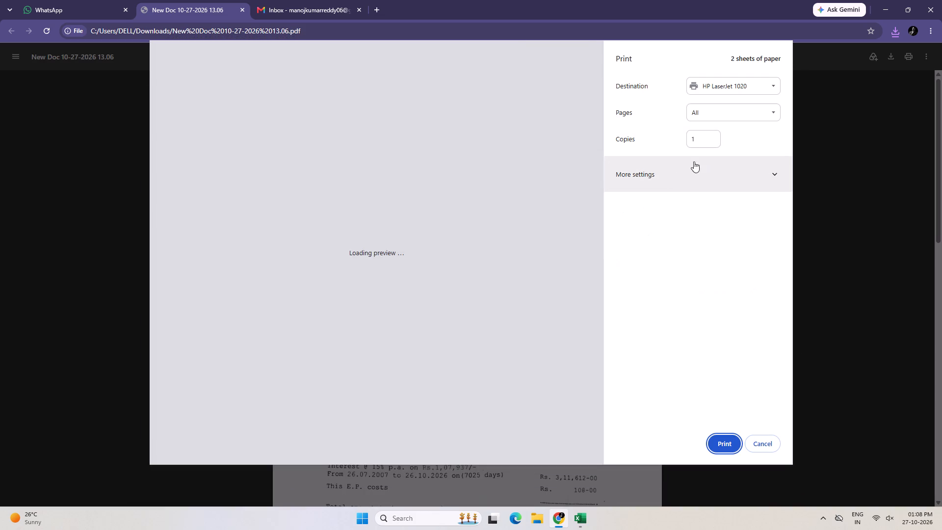
left_click(739, 110)
left_click(730, 156)
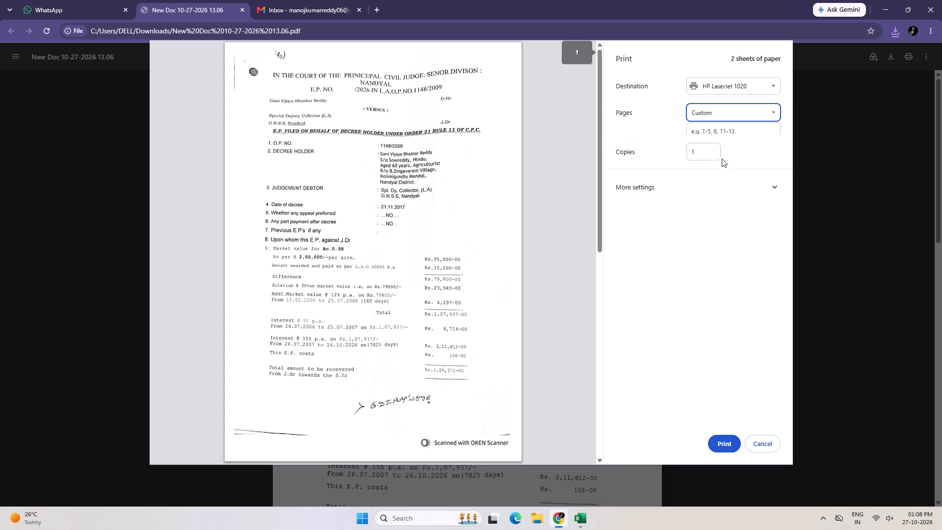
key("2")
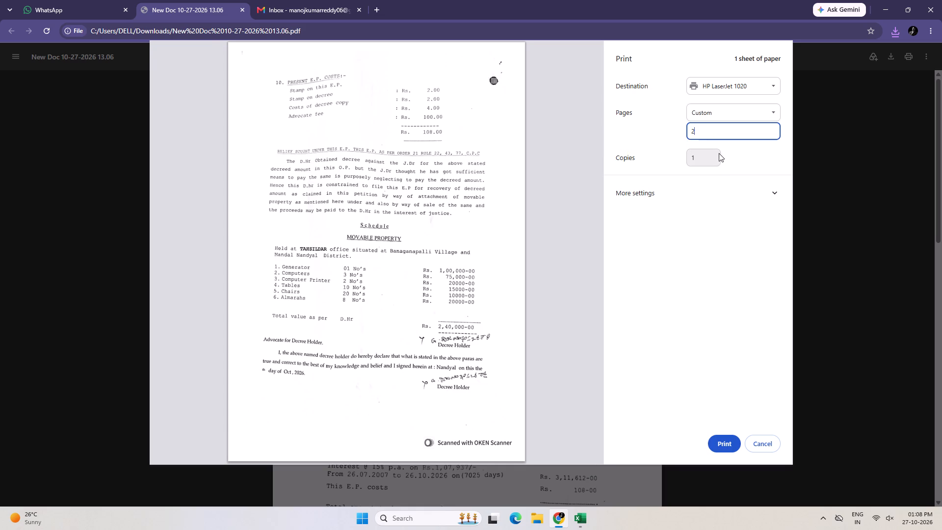
left_click(712, 157)
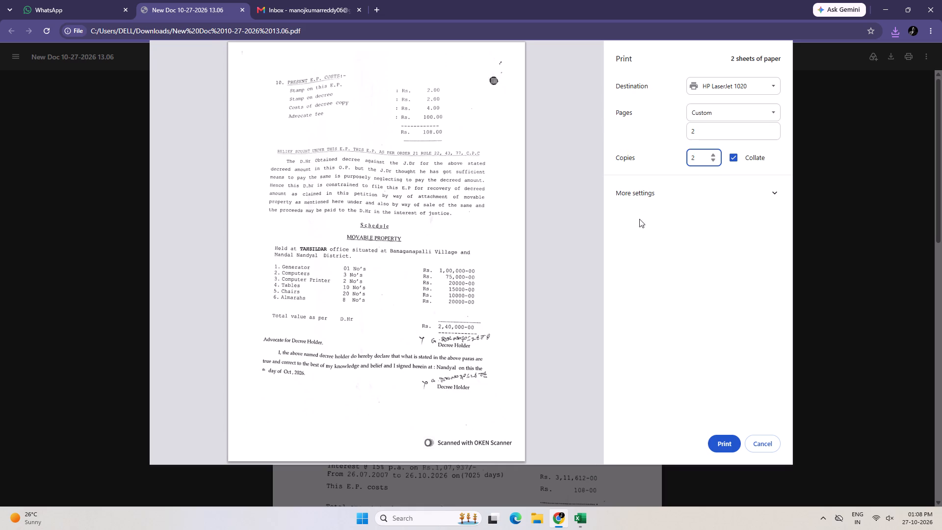
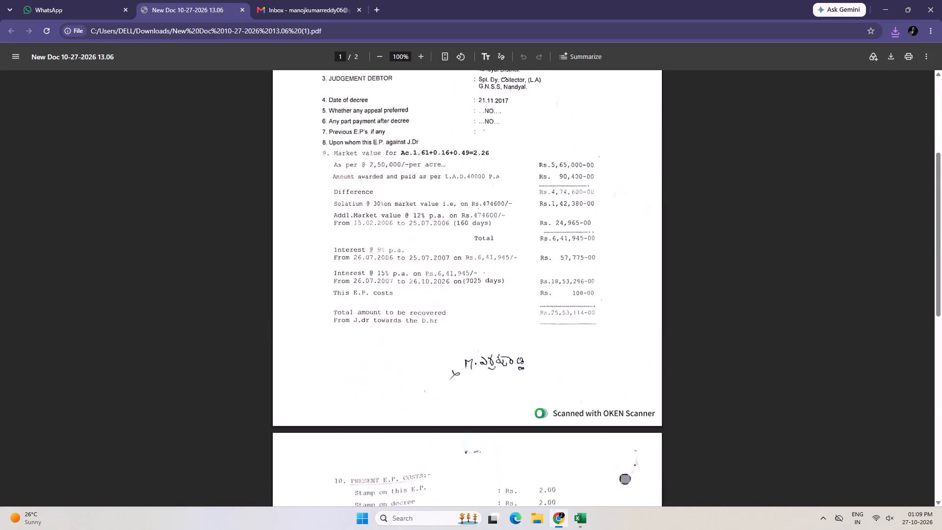
scroll(415, 286, "down", 2)
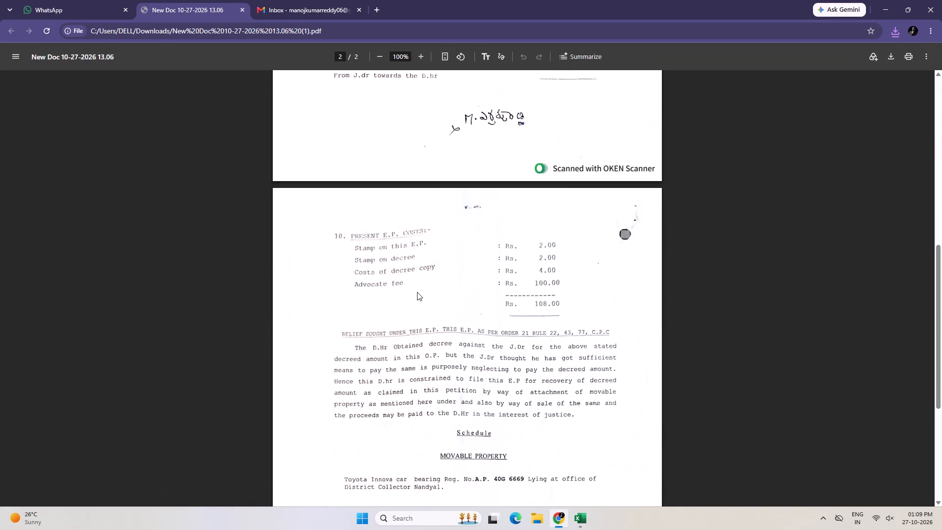
key("ctrl+p")
left_click(756, 118)
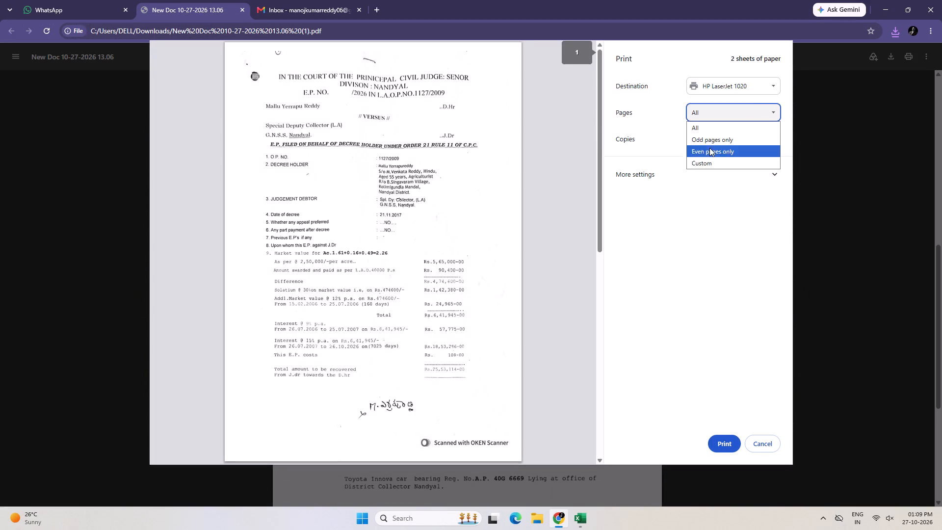
left_click(708, 162)
key("1")
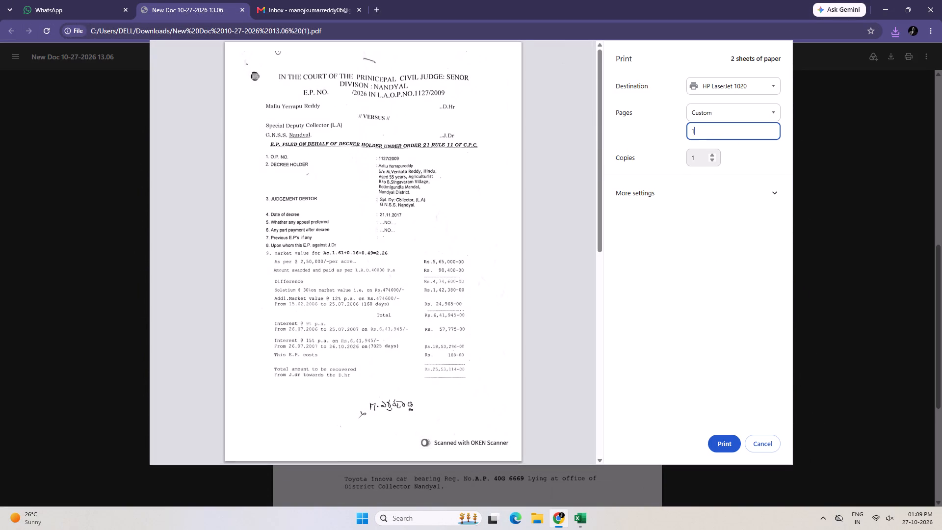
left_click(710, 155)
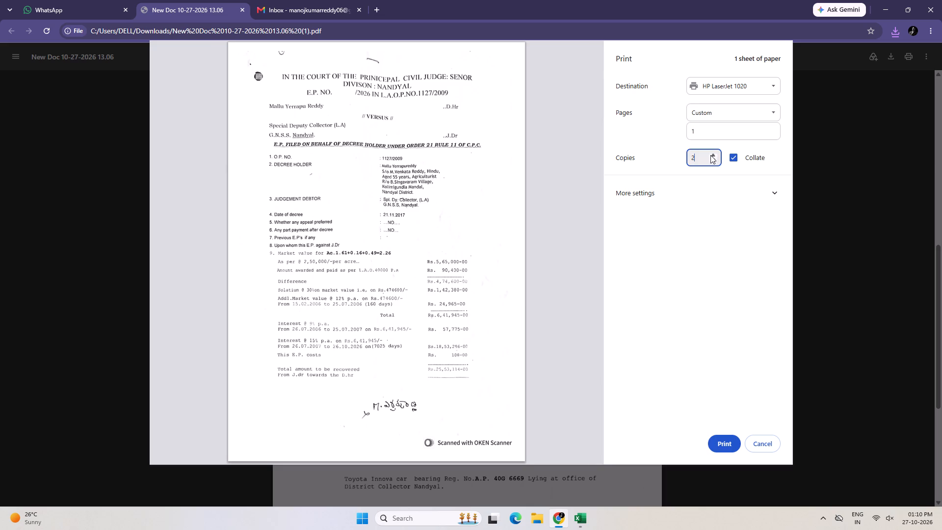
left_click(727, 450)
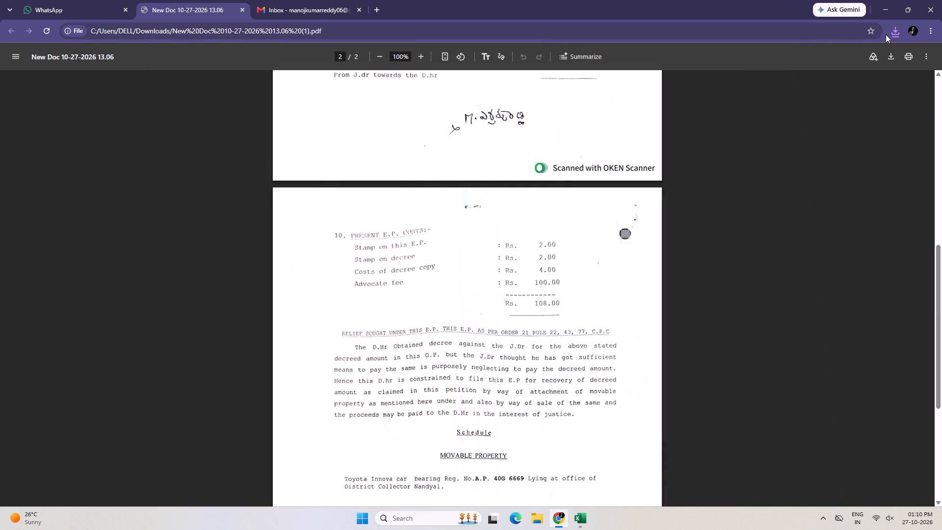
Print only page 2 of the same E.P. PDF using a custom page range and an adjusted copy count, and dismiss the printer status window.
left_click(914, 59)
left_click(698, 112)
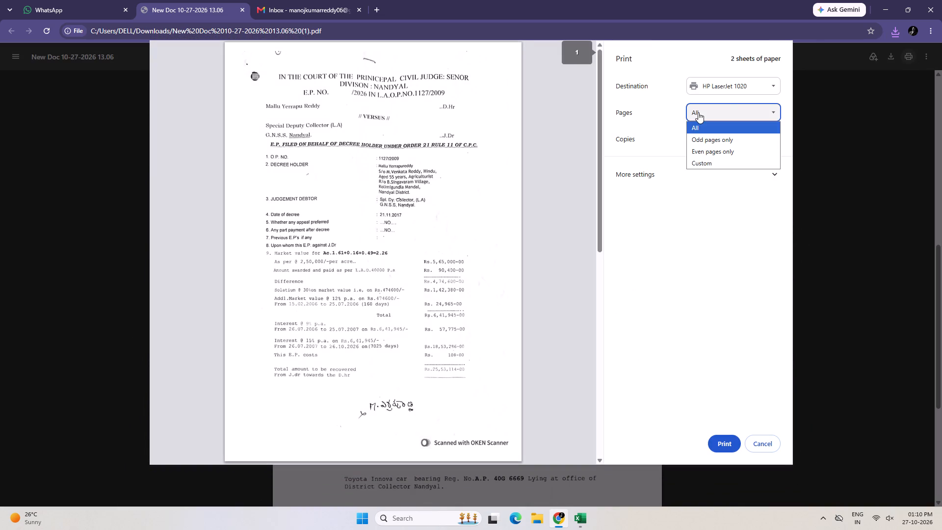
left_click(714, 164)
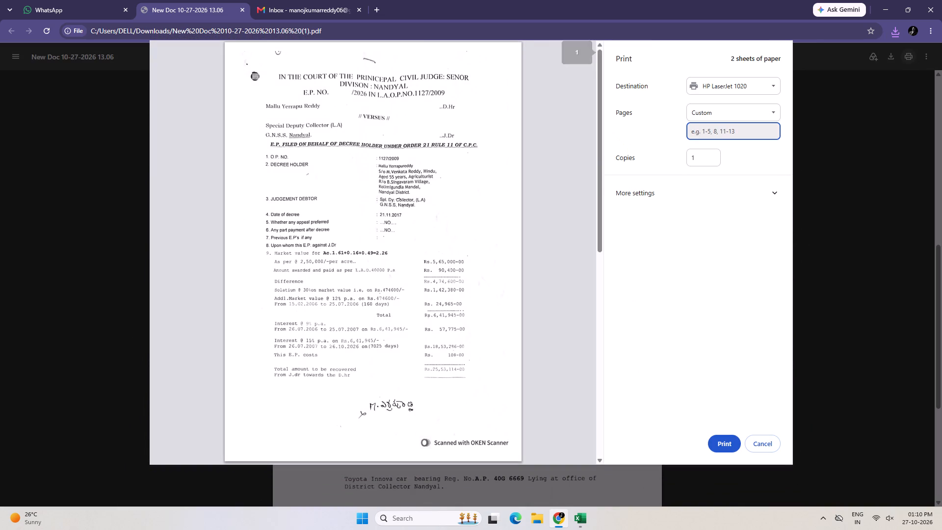
key("2")
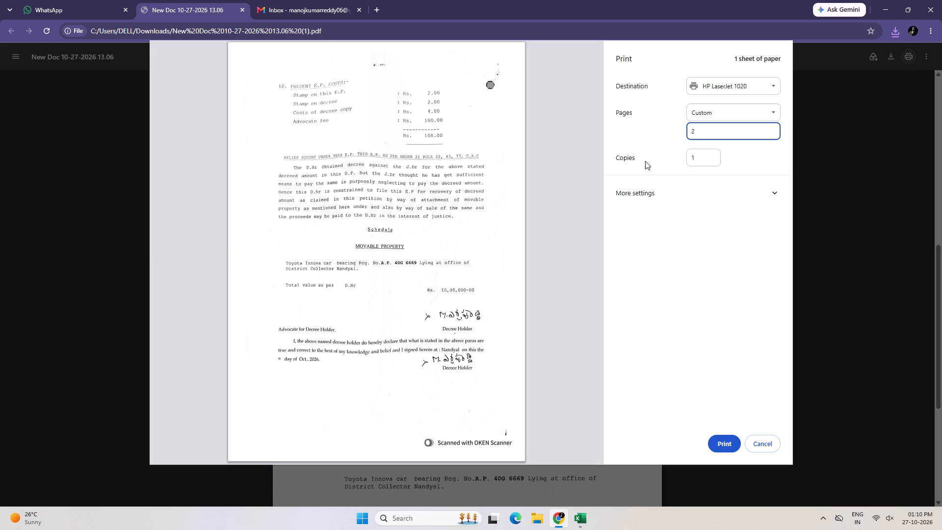
left_click(712, 157)
left_click(719, 436)
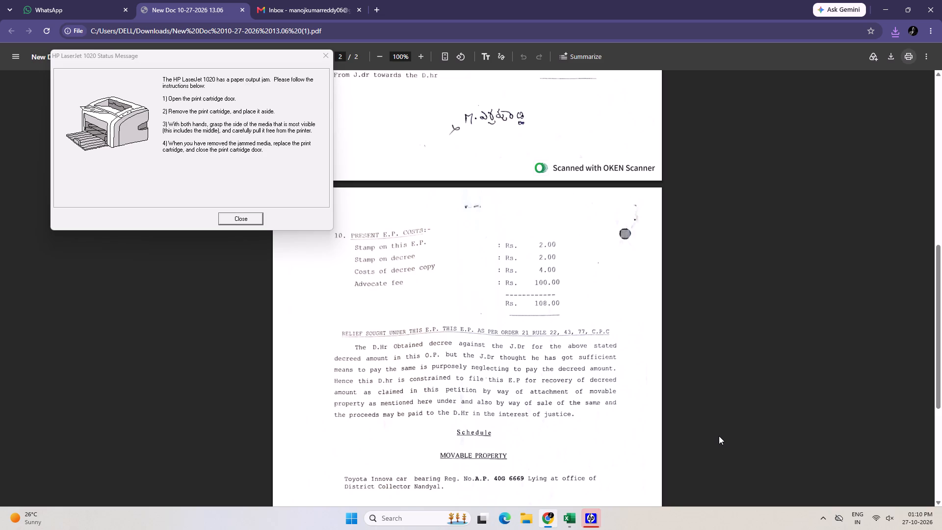
left_click(328, 54)
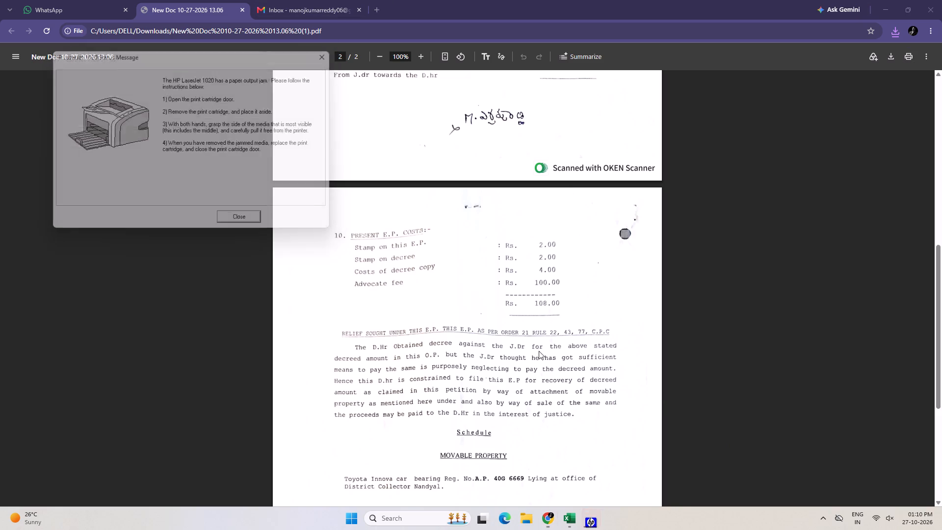
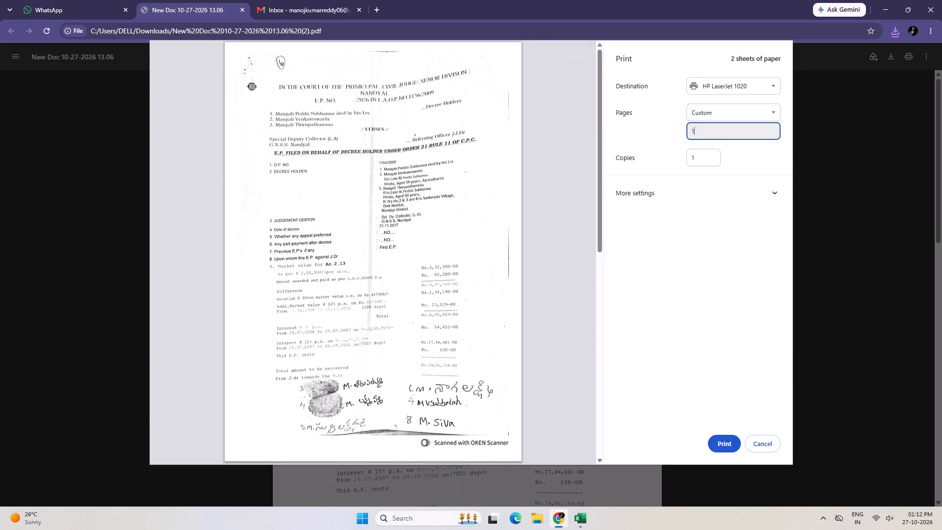
left_click(713, 155)
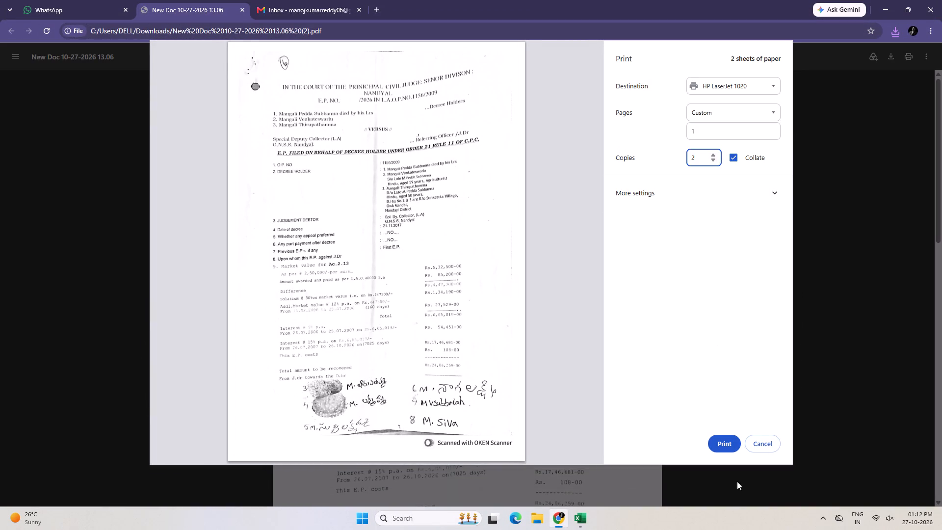
left_click(723, 446)
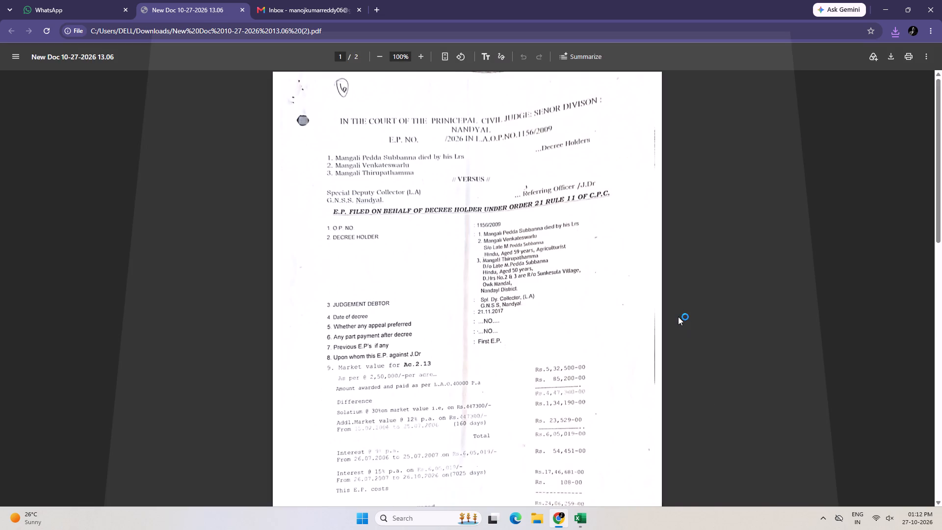
key("ctrl+p")
left_click(732, 112)
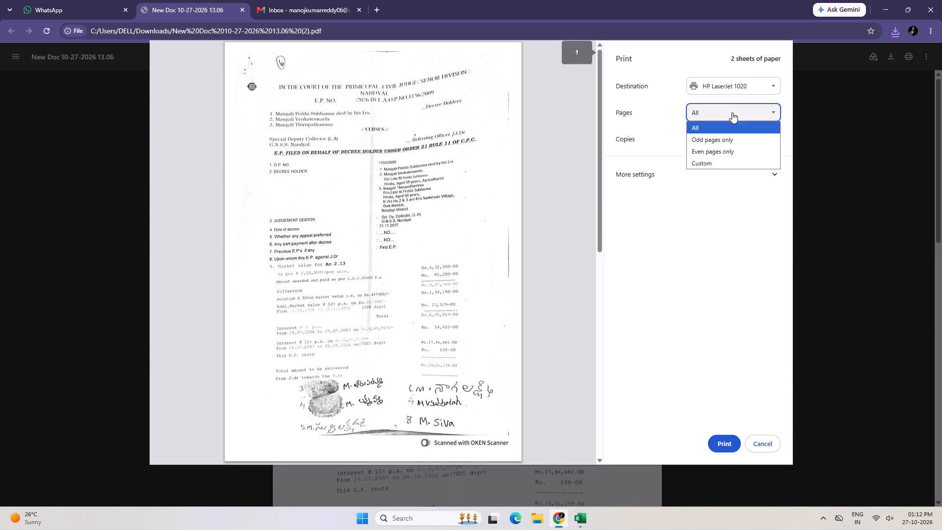
left_click(719, 160)
key("2")
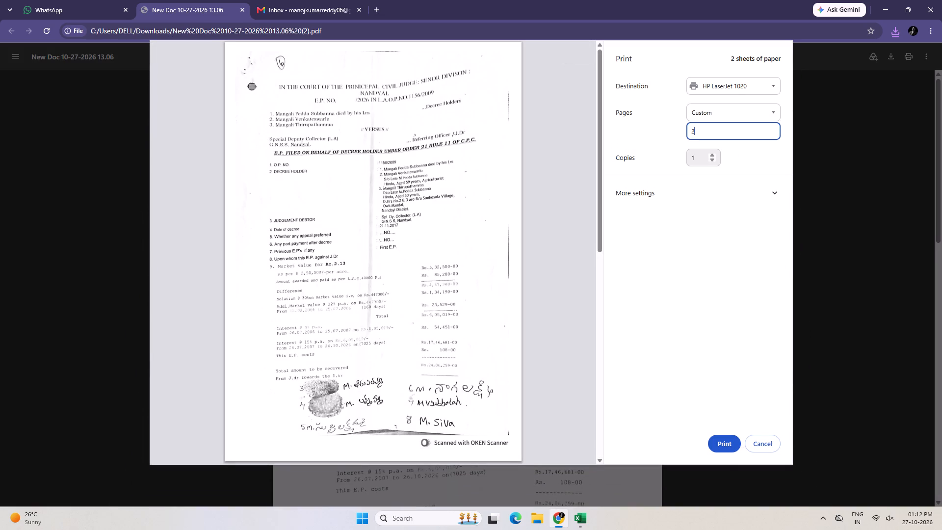
left_click(713, 153)
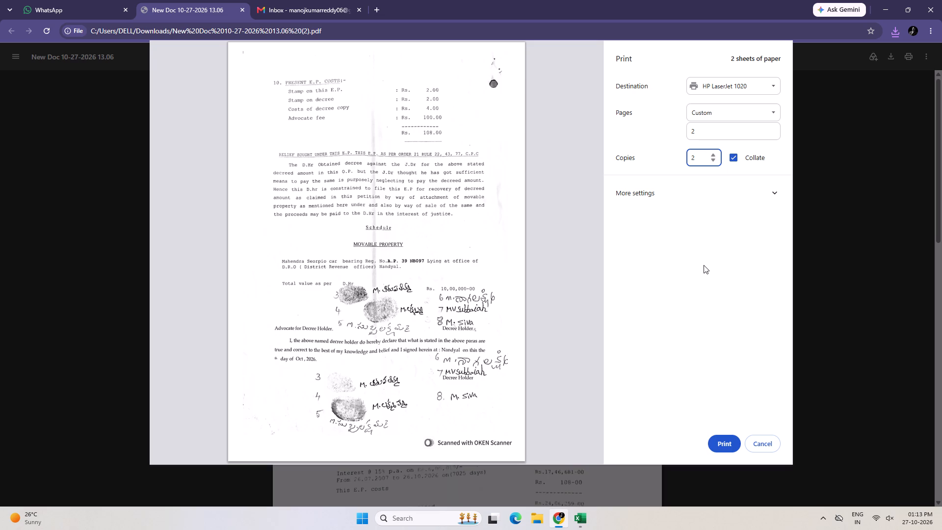
left_click(726, 449)
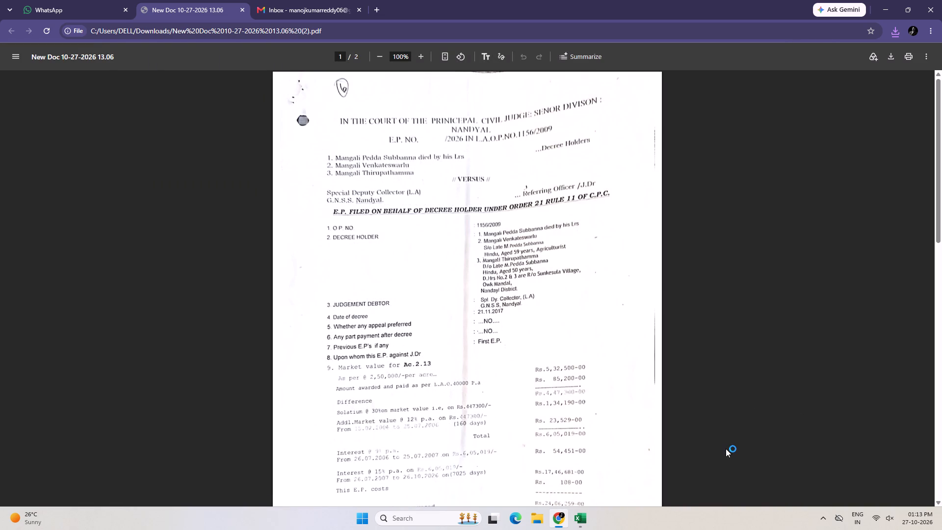
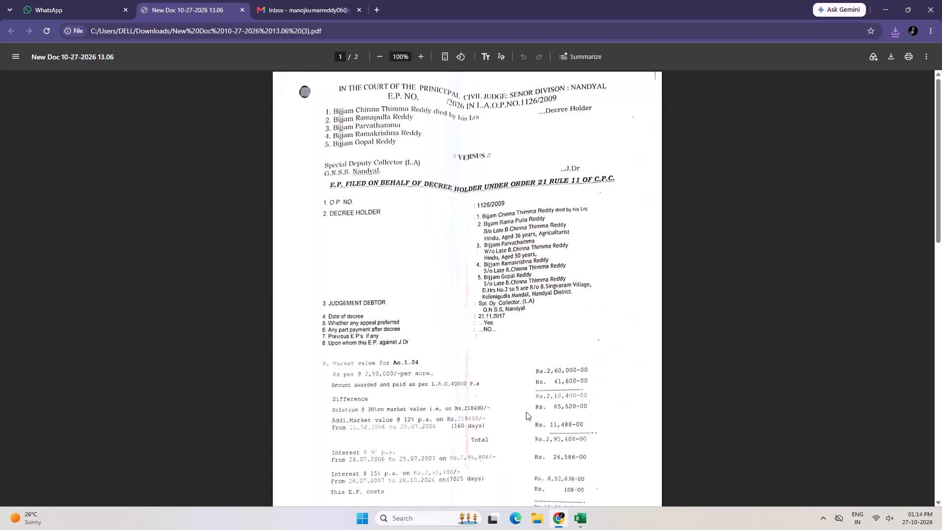
scroll(526, 412, "down", 9)
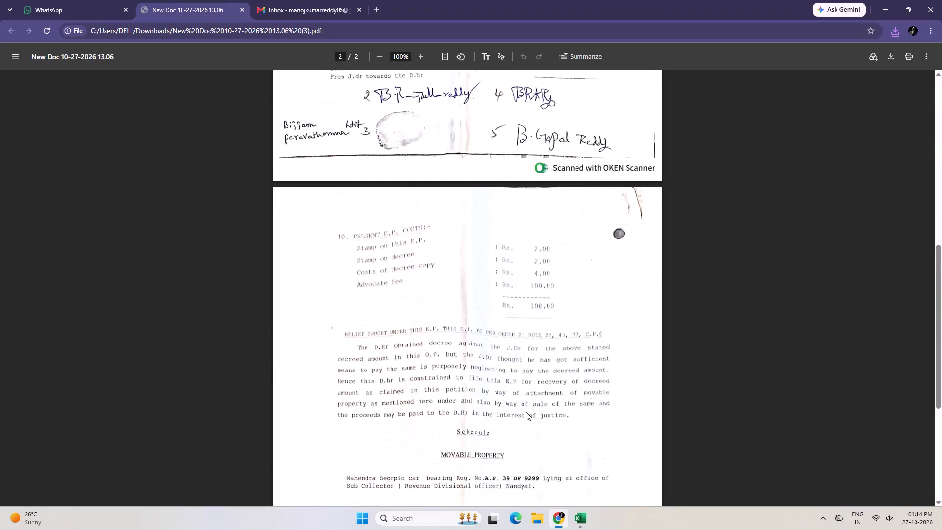
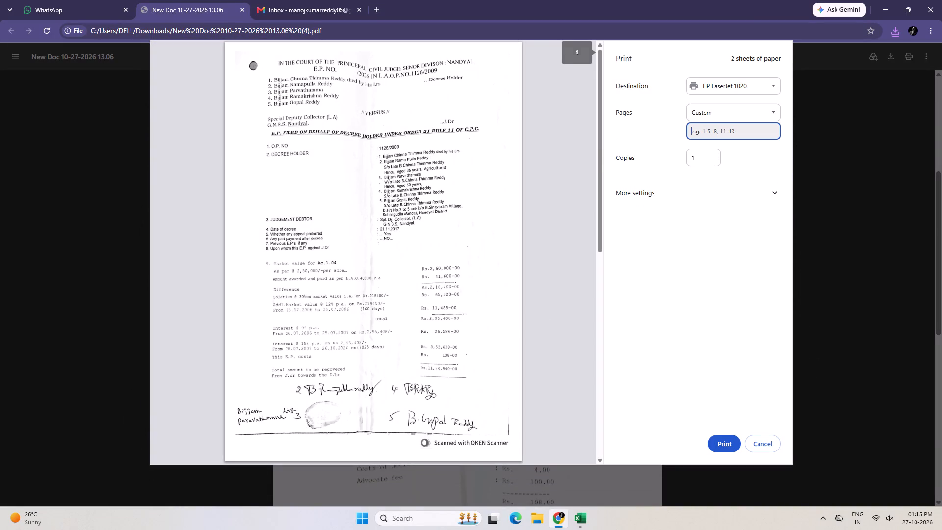
left_click(702, 130)
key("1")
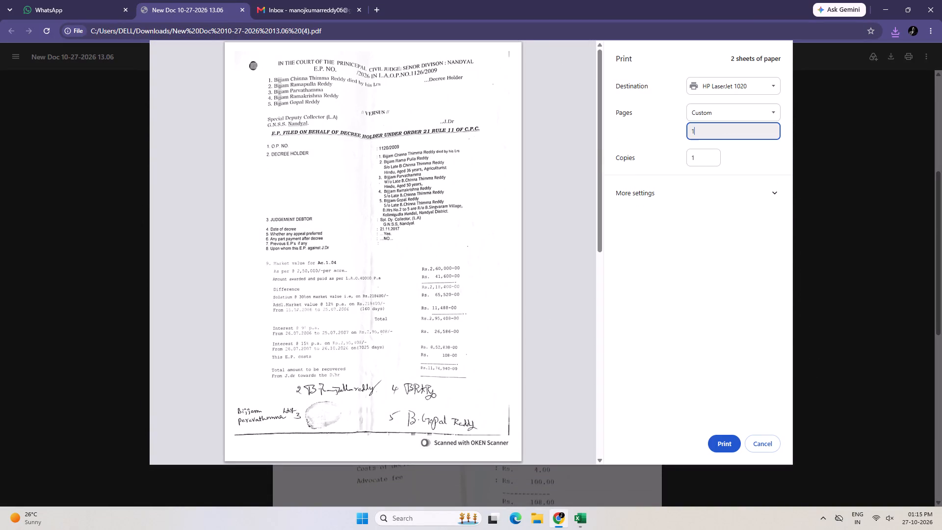
left_click(711, 156)
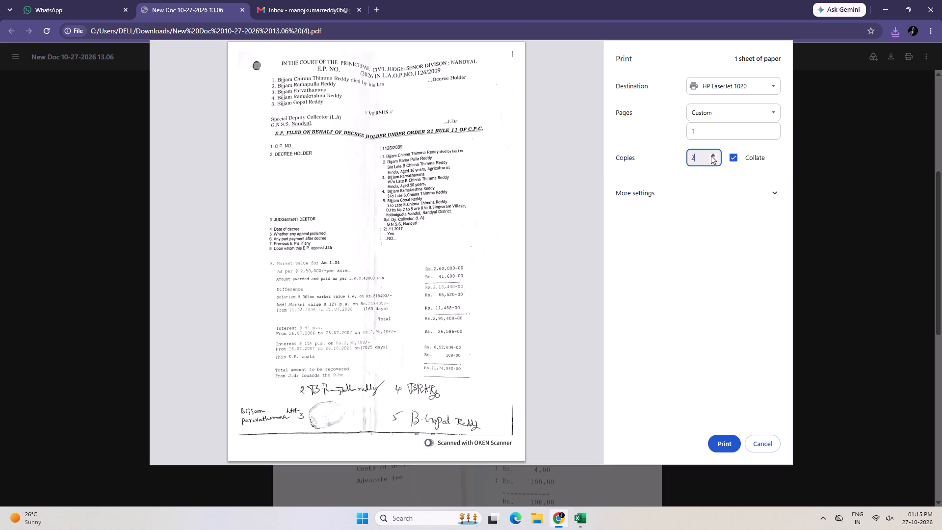
left_click(728, 441)
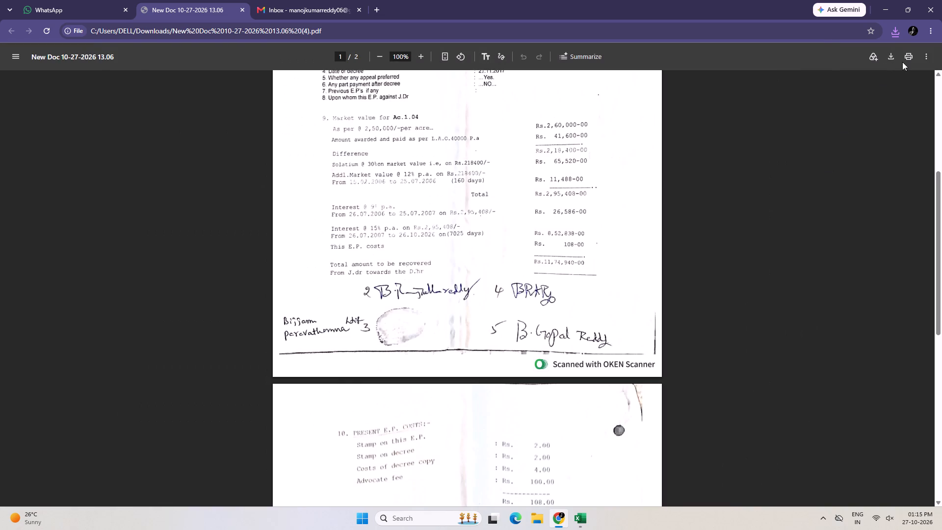
Print two copies of only page 2 of the same scanned E.P. PDF on the HP LaserJet 1020.
left_click(904, 58)
left_click(709, 120)
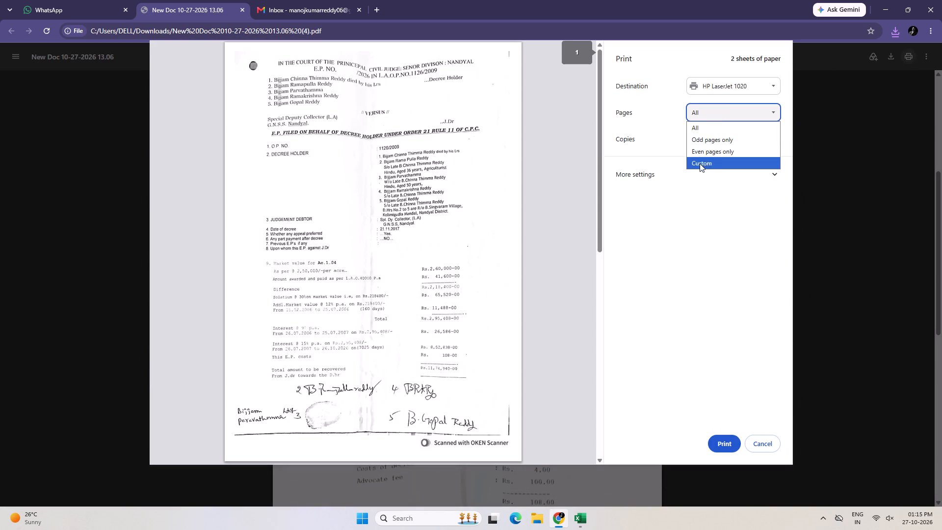
left_click(700, 163)
left_click(692, 134)
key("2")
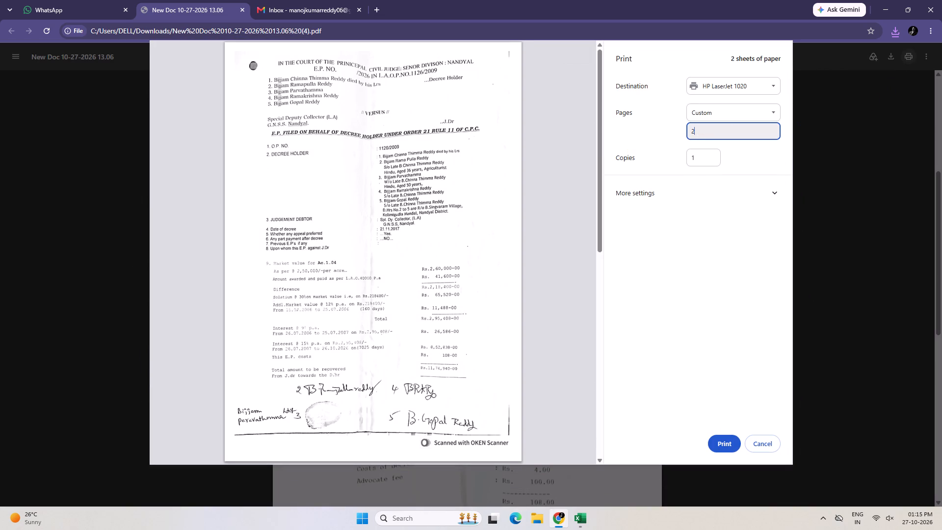
left_click(712, 154)
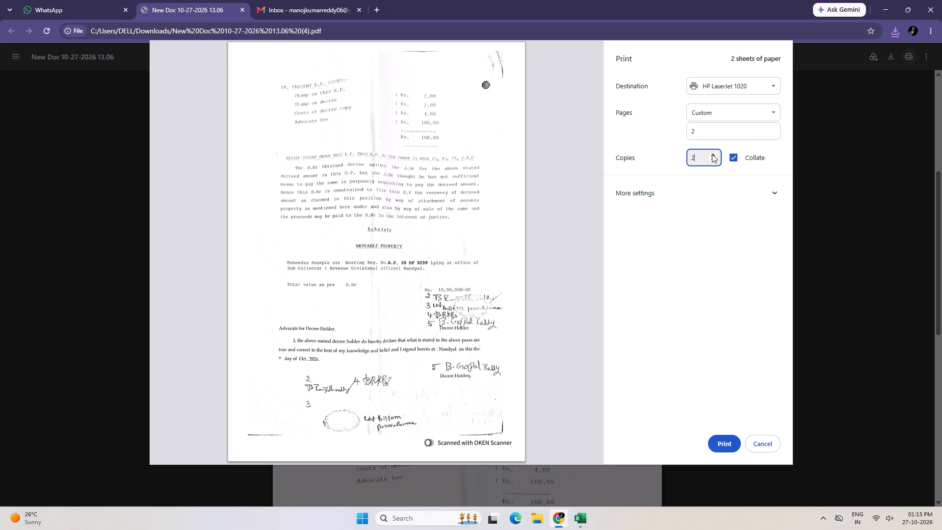
left_click(725, 447)
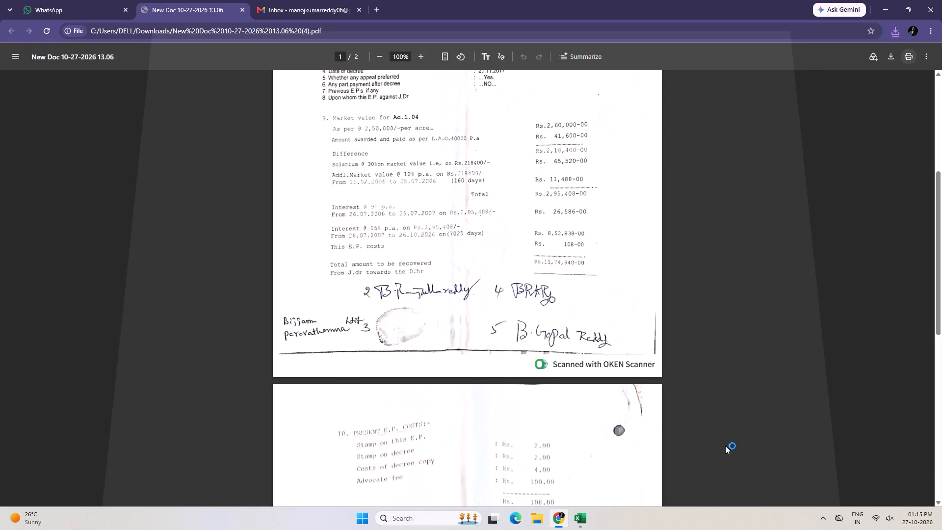
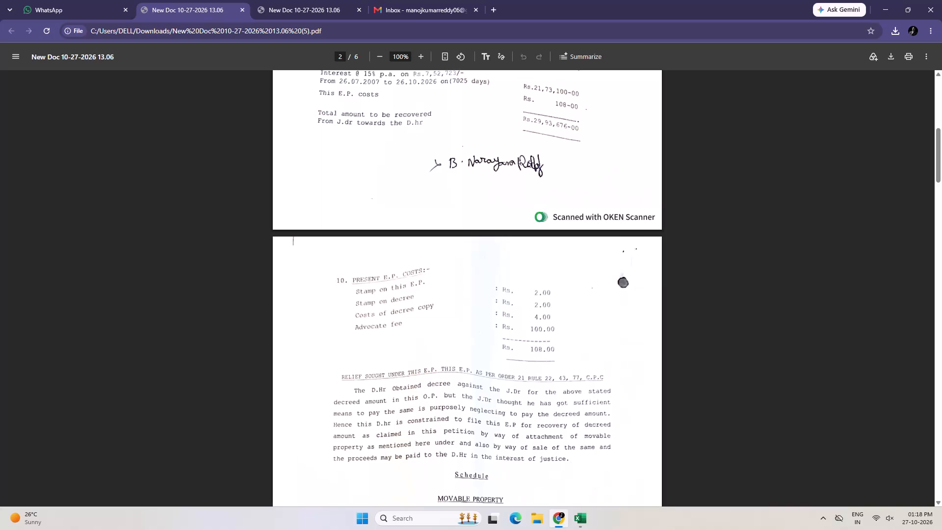
key("ctrl+p")
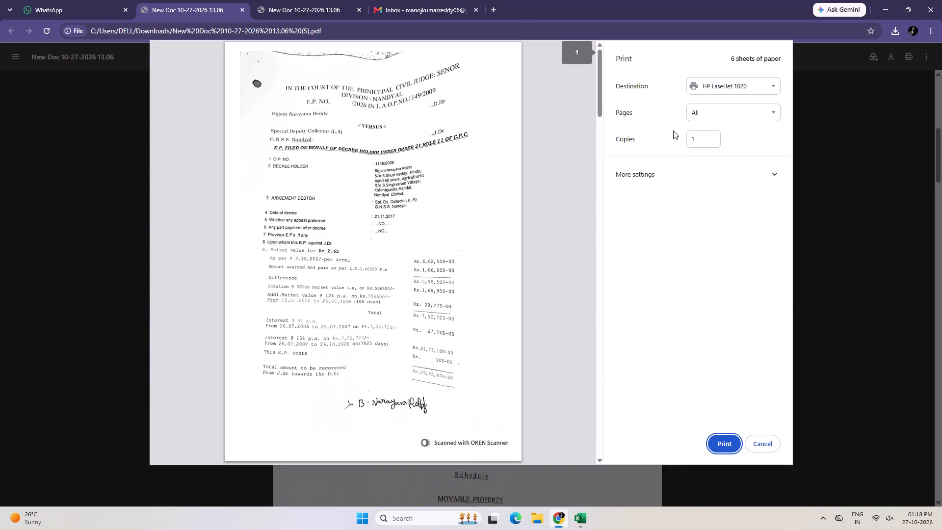
left_click(733, 110)
left_click(712, 163)
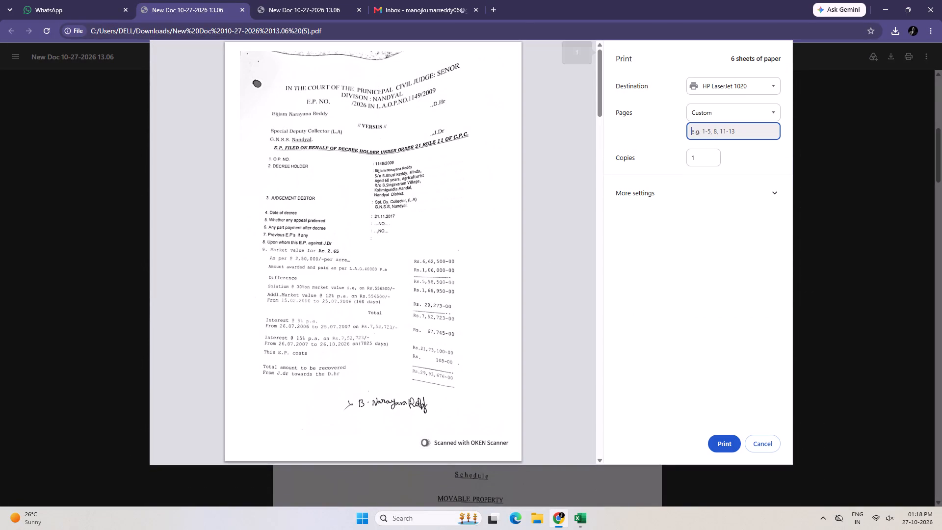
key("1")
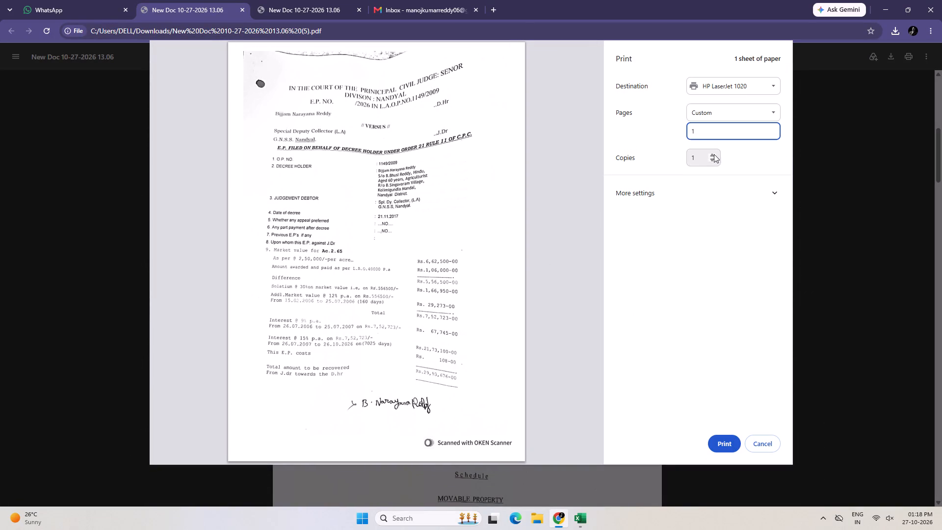
left_click(714, 154)
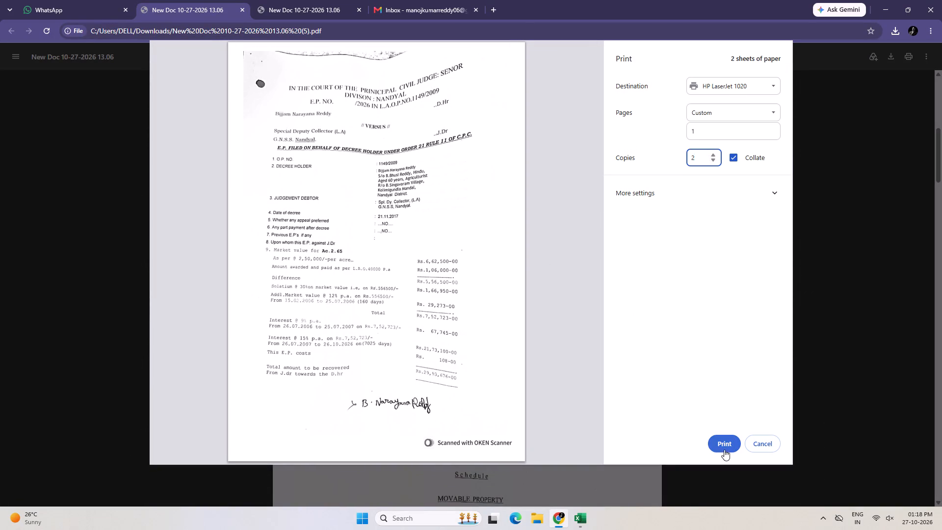
left_click(728, 446)
Print one copy of only page 2 of the scanned PDF on the HP LaserJet 1020.
key("ctrl+p")
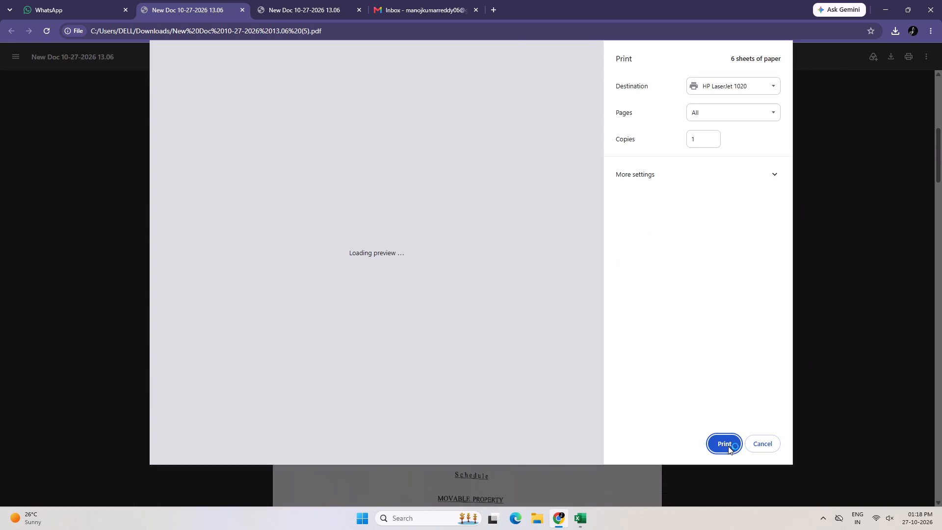
left_click(727, 110)
left_click(715, 161)
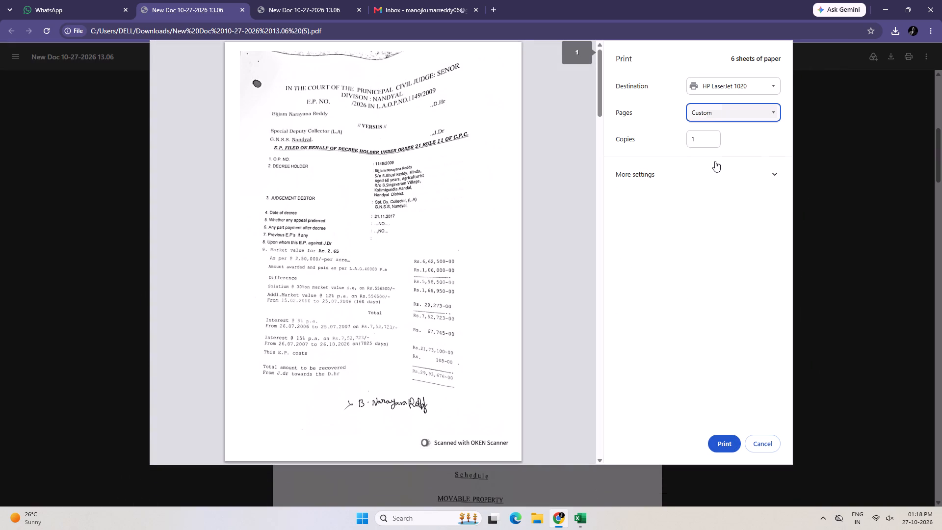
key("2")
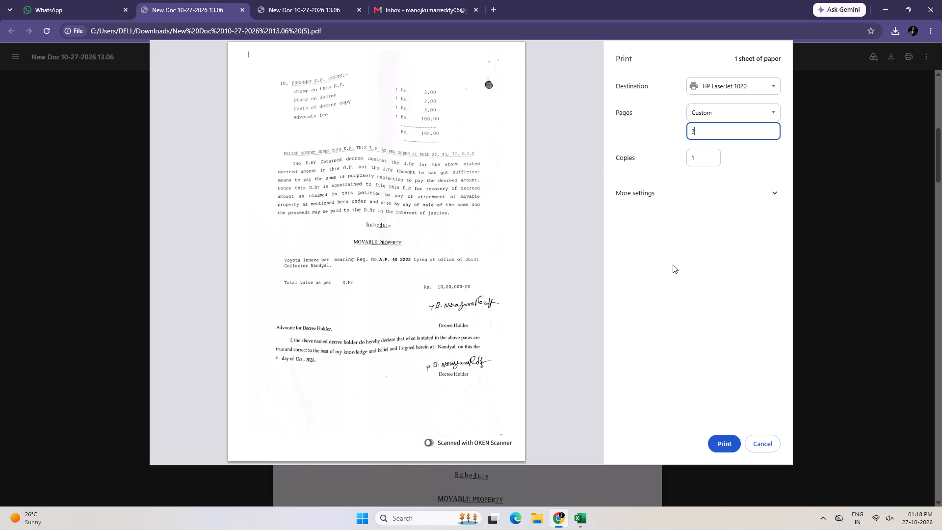
key("Return")
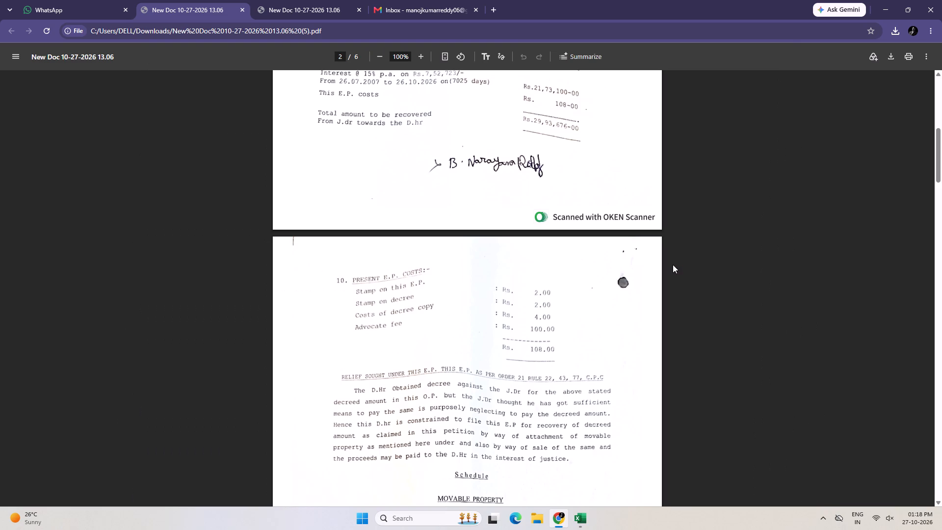
Print one more copy of only page 1, the E.P. in L.A.O.P. No. 1149/2009.
scroll(621, 365, "down", 4)
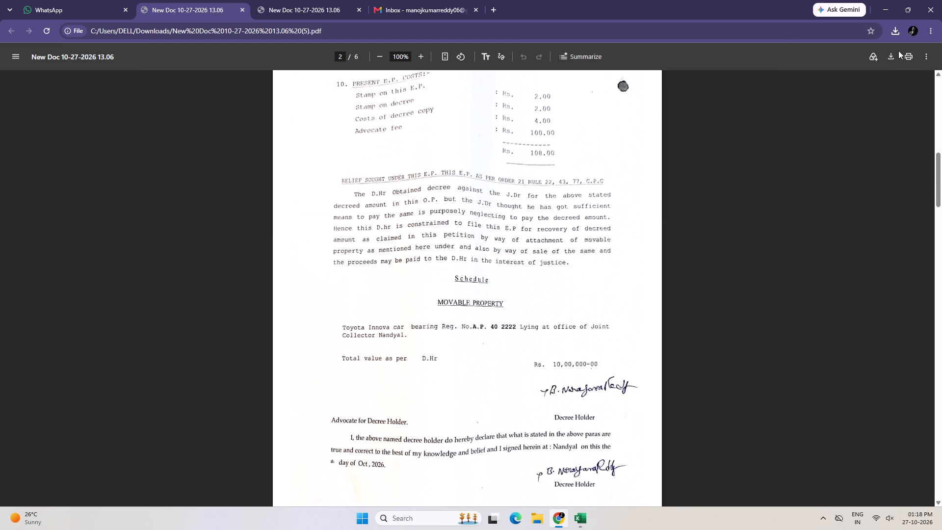
left_click(910, 56)
left_click(723, 113)
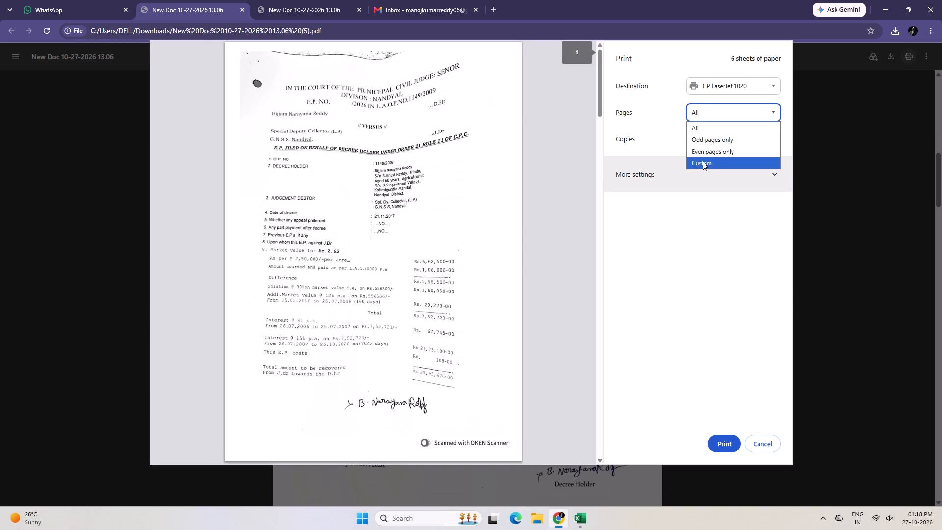
left_click(703, 161)
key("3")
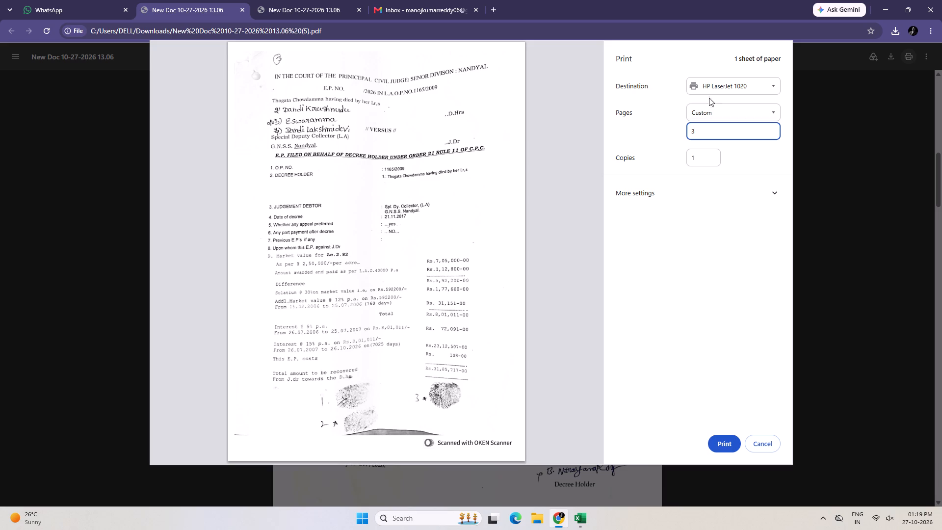
left_click_drag(706, 125, 599, 131)
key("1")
key("Return")
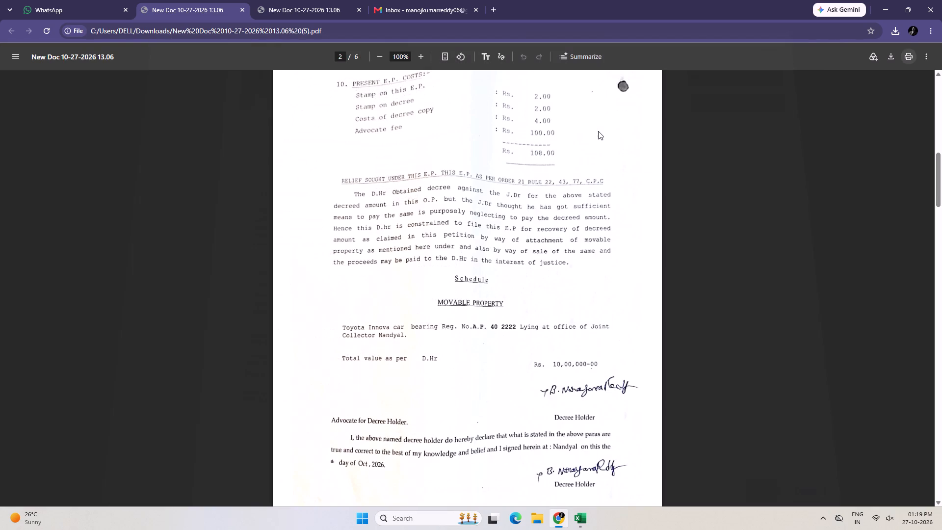
Print one more copy of only page 2, the E.P. costs and movable property schedule.
left_click(905, 59)
left_click(736, 106)
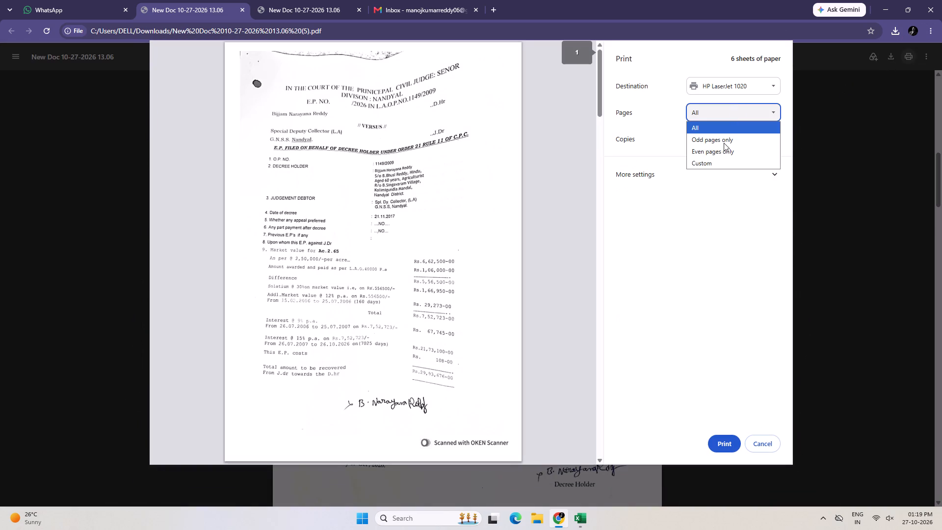
left_click(722, 166)
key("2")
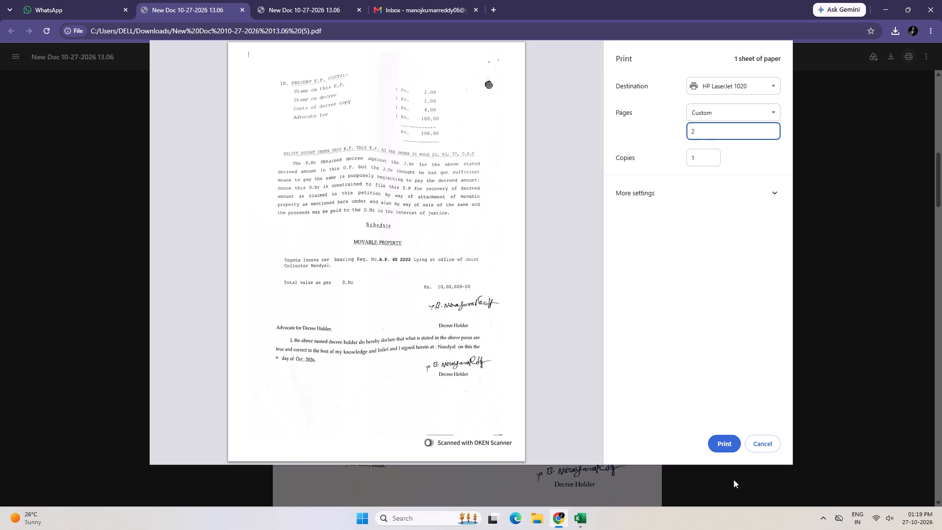
left_click(733, 441)
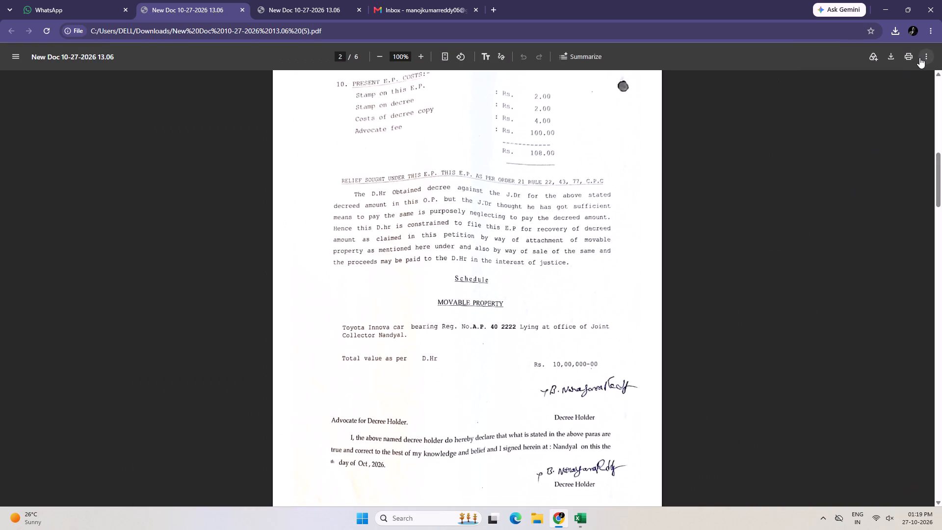
Print another single copy of only page 1 of the scanned E.P. PDF on the HP LaserJet 1020.
left_click(911, 56)
left_click(731, 109)
left_click(722, 165)
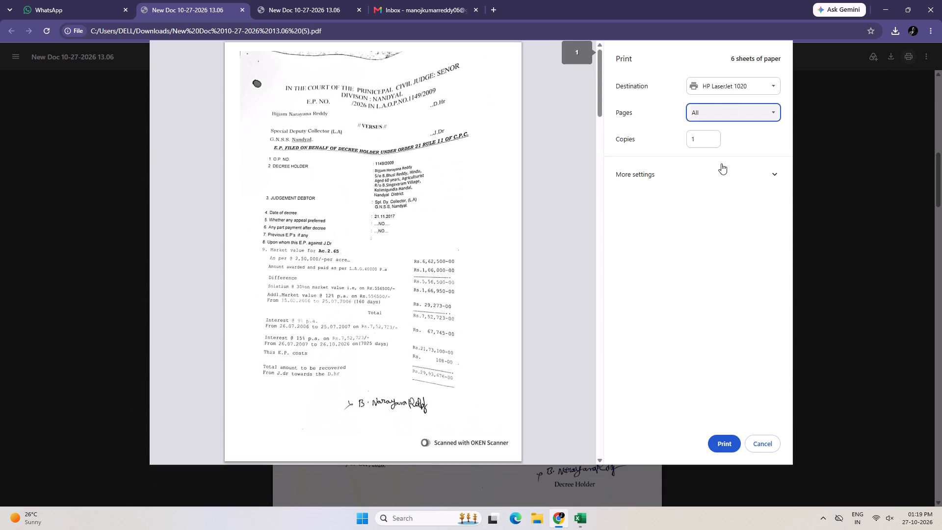
left_click(704, 132)
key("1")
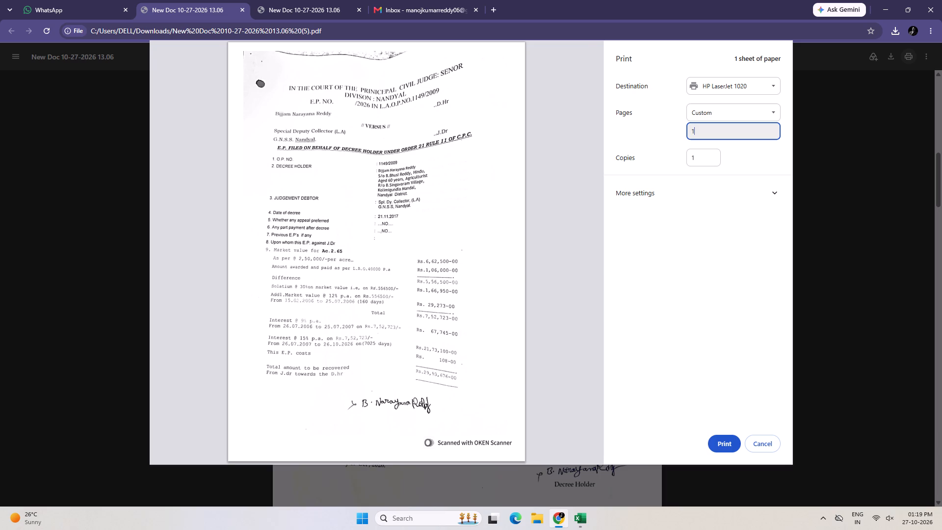
key("Return")
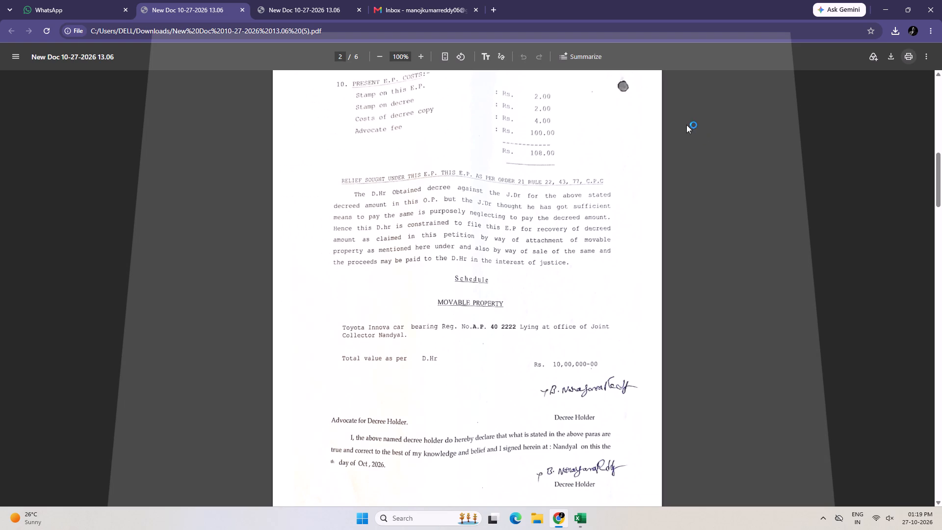
left_click(904, 60)
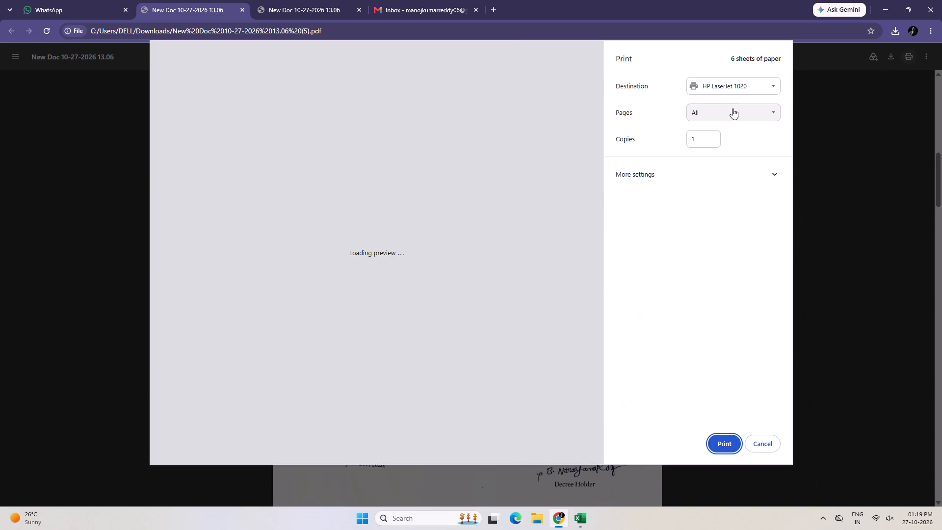
left_click(732, 108)
left_click(715, 161)
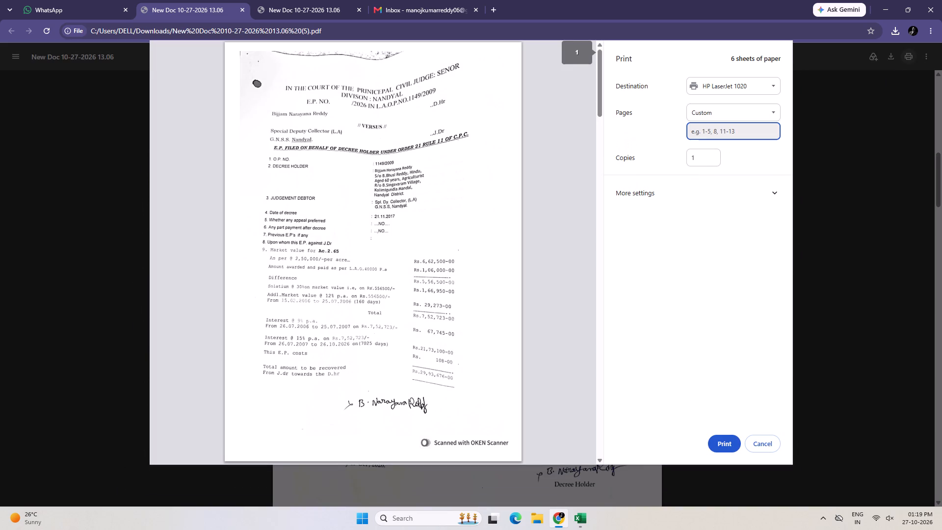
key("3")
left_click(713, 156)
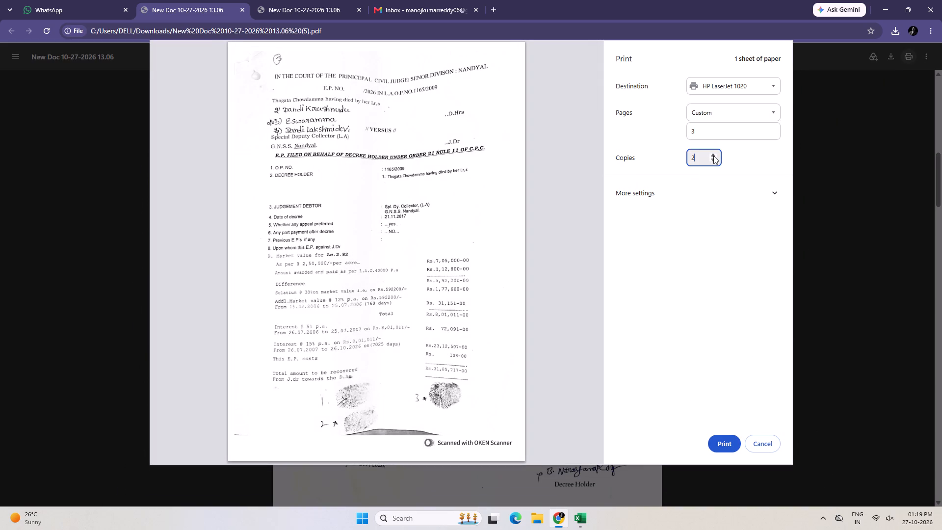
left_click(730, 445)
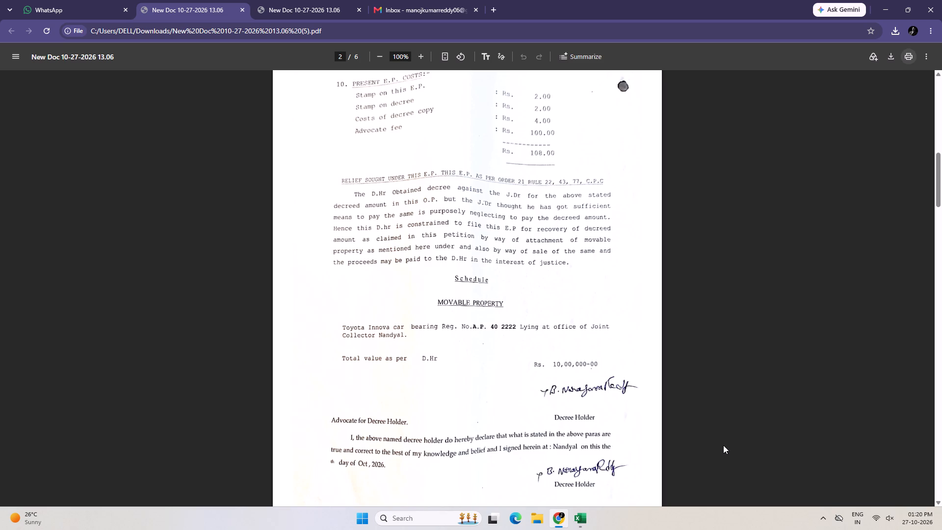
Print two copies of only page 4 of the scanned PDF, the schedule page bearing thumbprints.
key("ctrl+p")
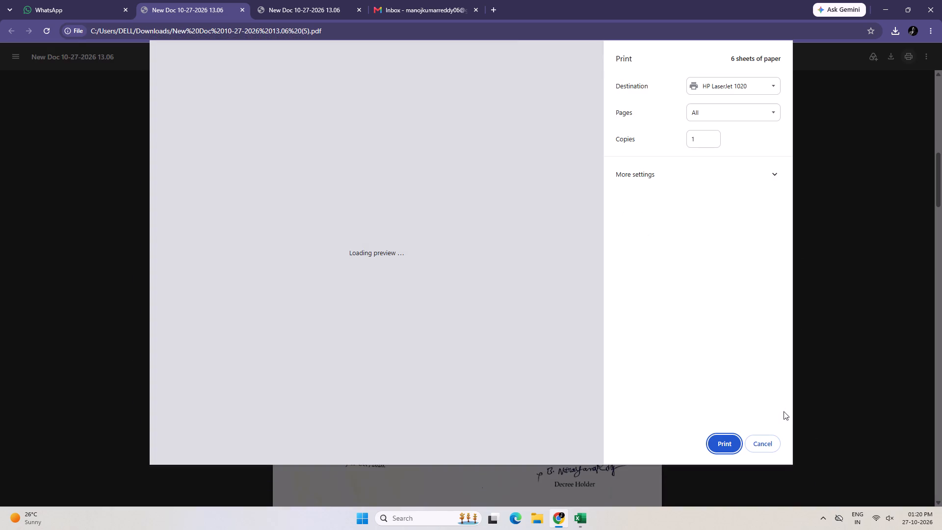
left_click(749, 118)
left_click(725, 163)
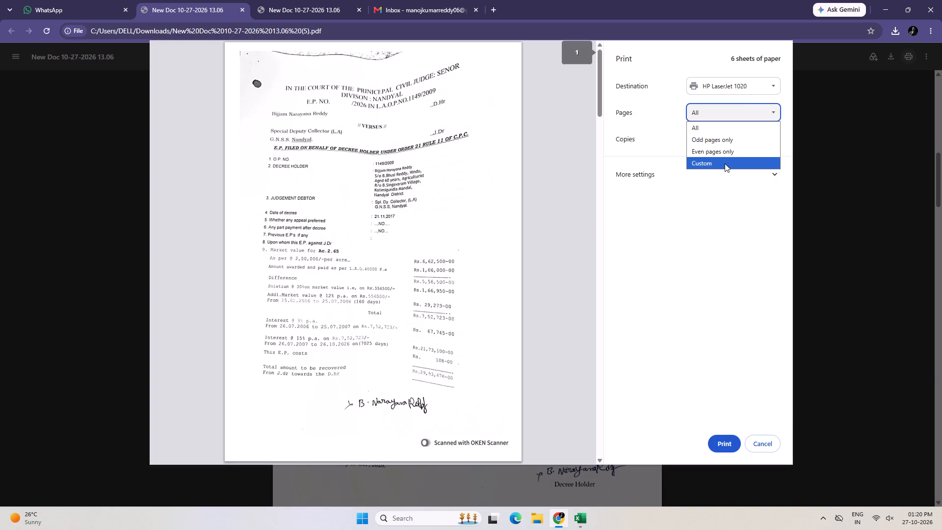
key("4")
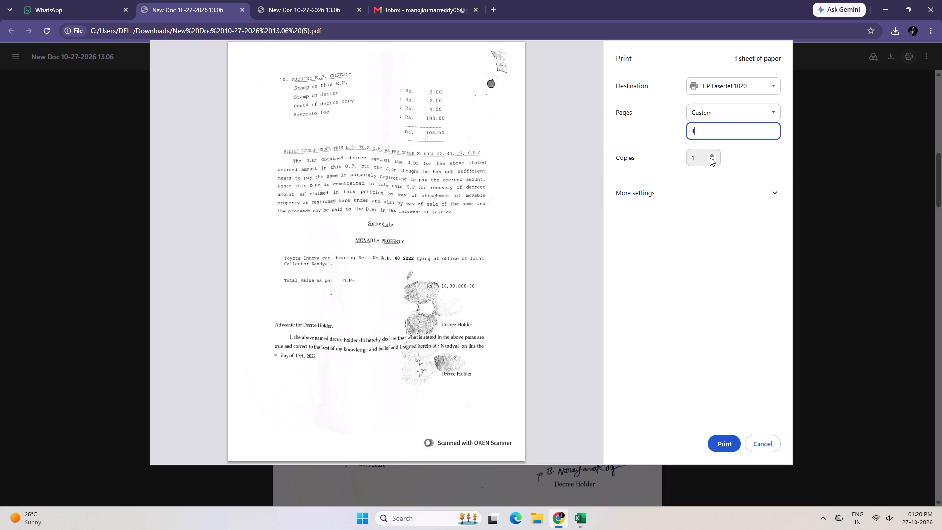
left_click(711, 156)
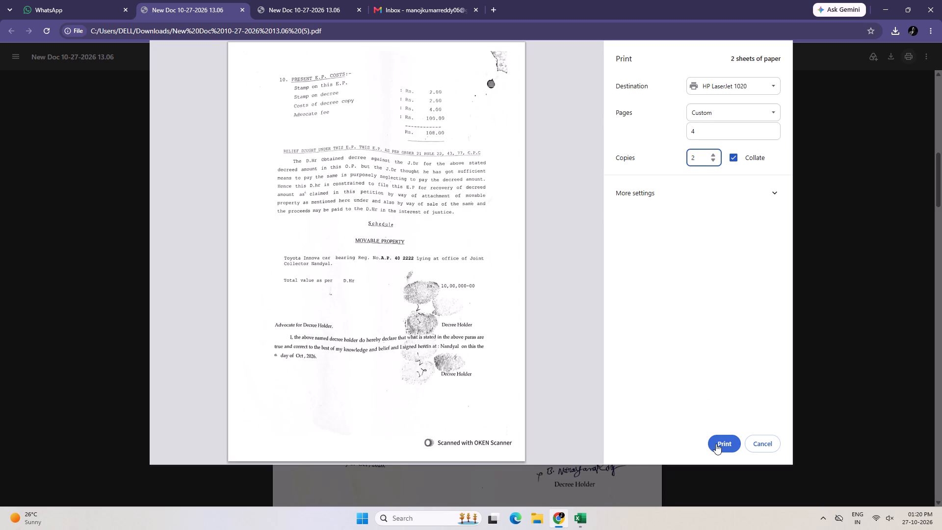
left_click(716, 444)
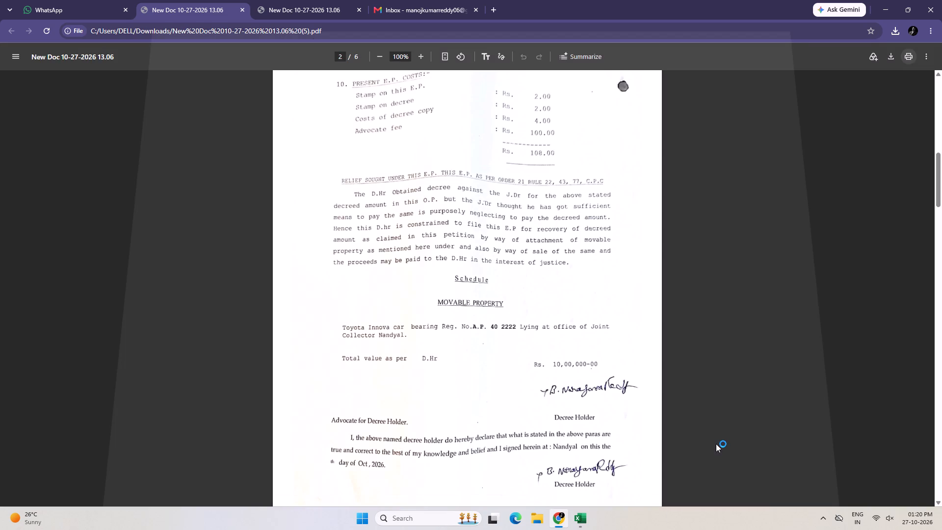
Print two copies of only page 5, the E.P. in L.A.O.P. No. 1128/2009.
key("ctrl+p")
scroll(520, 290, "down", 3)
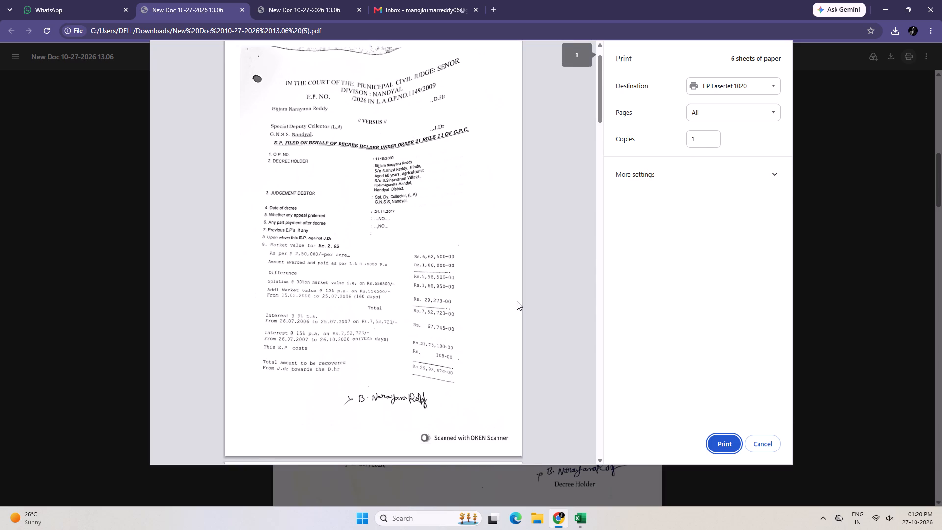
left_click_drag(735, 111, 626, 111)
left_click(703, 165)
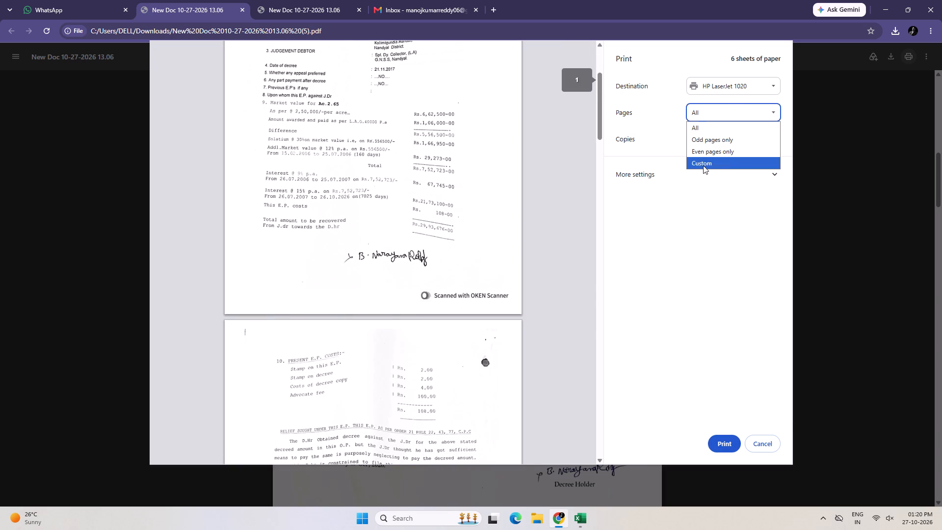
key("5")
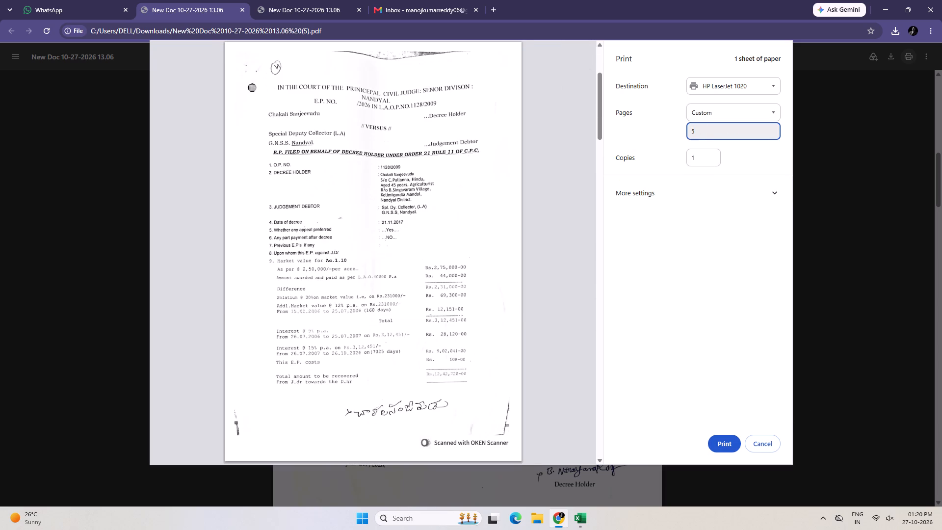
left_click(713, 155)
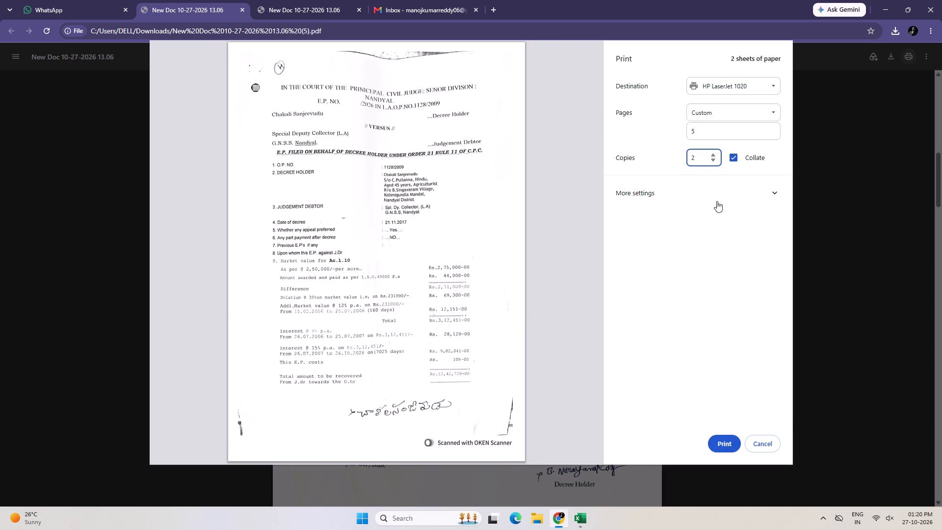
left_click(724, 447)
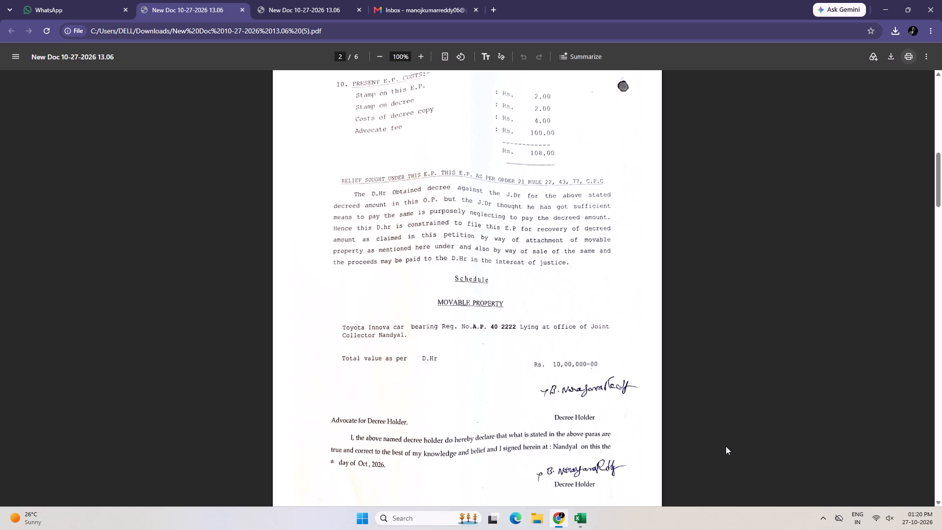
Print two copies of only page 6, the E.P. costs and schedule page listing the generator, computers and furniture.
key("ctrl+p")
left_click(713, 117)
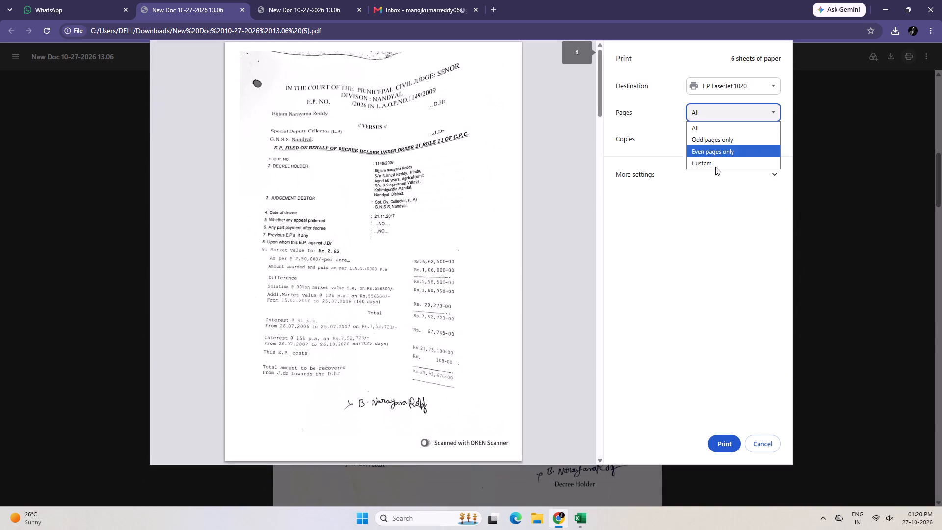
left_click(715, 167)
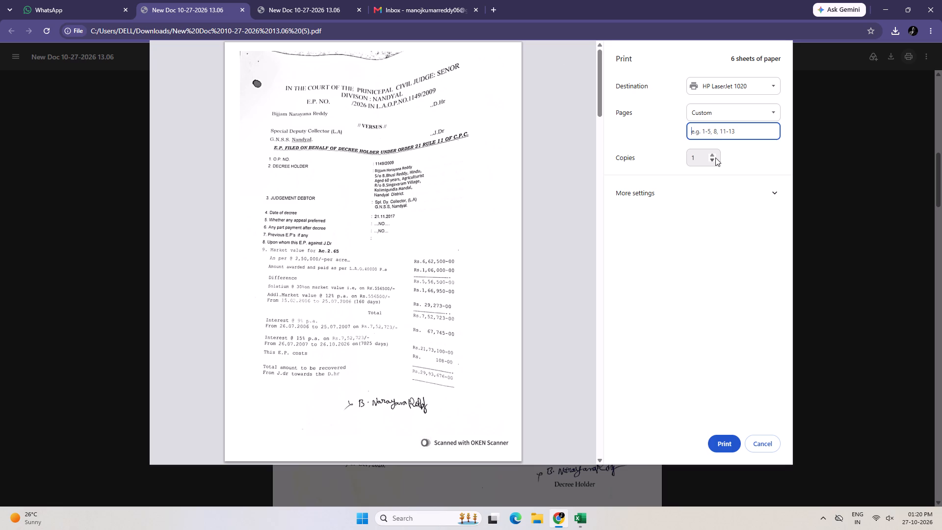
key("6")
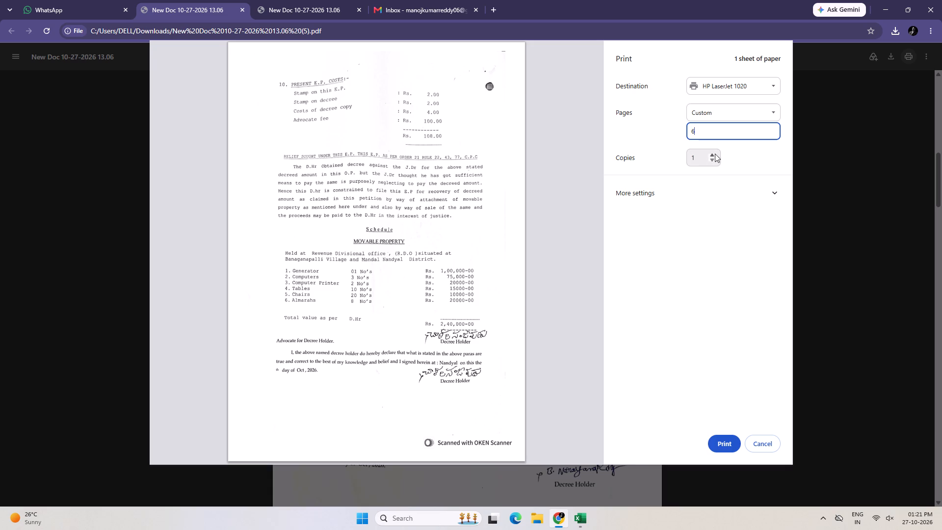
left_click(715, 154)
left_click(725, 450)
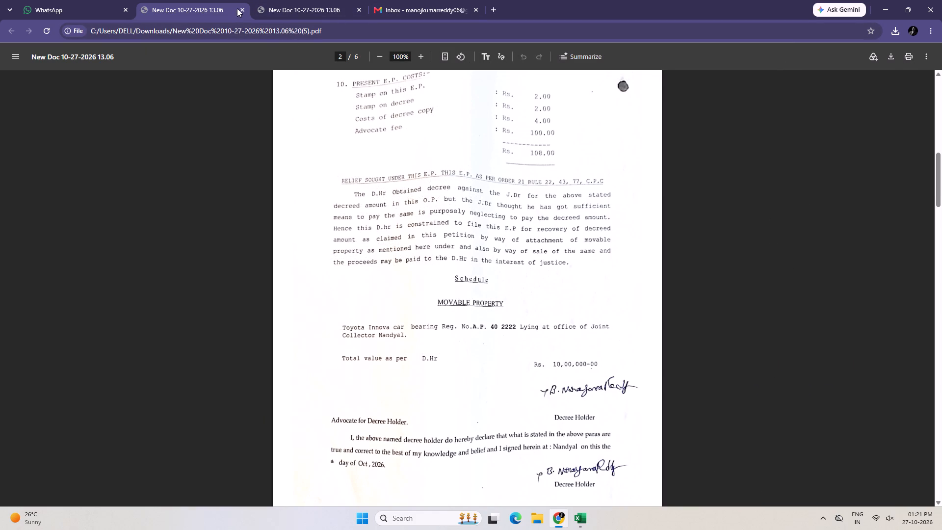
Close the tab of the printed scanned PDF, New Doc 10-27-2026 13.06 (5).
left_click(237, 8)
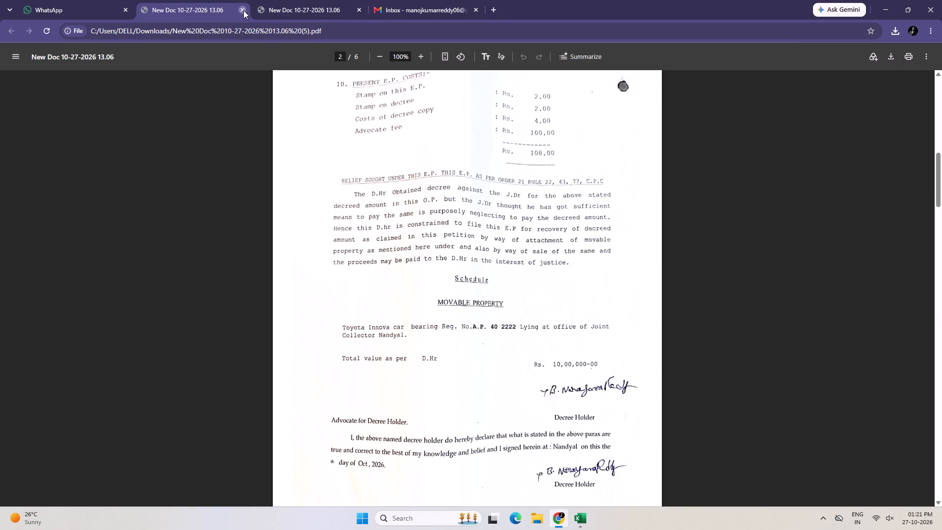